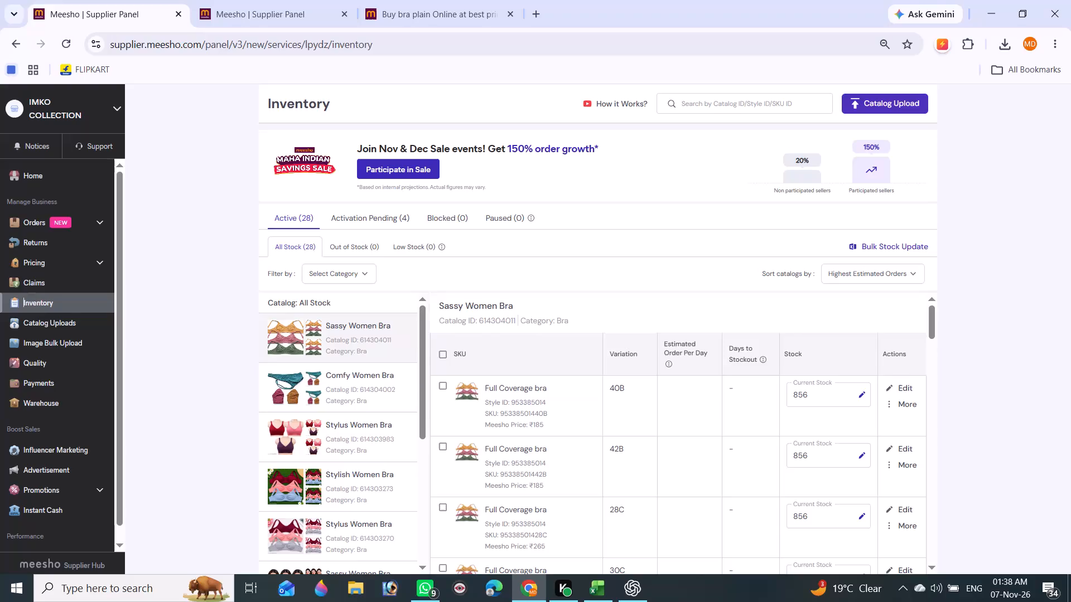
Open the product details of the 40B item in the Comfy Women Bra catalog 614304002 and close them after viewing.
click(284, 393)
click(287, 390)
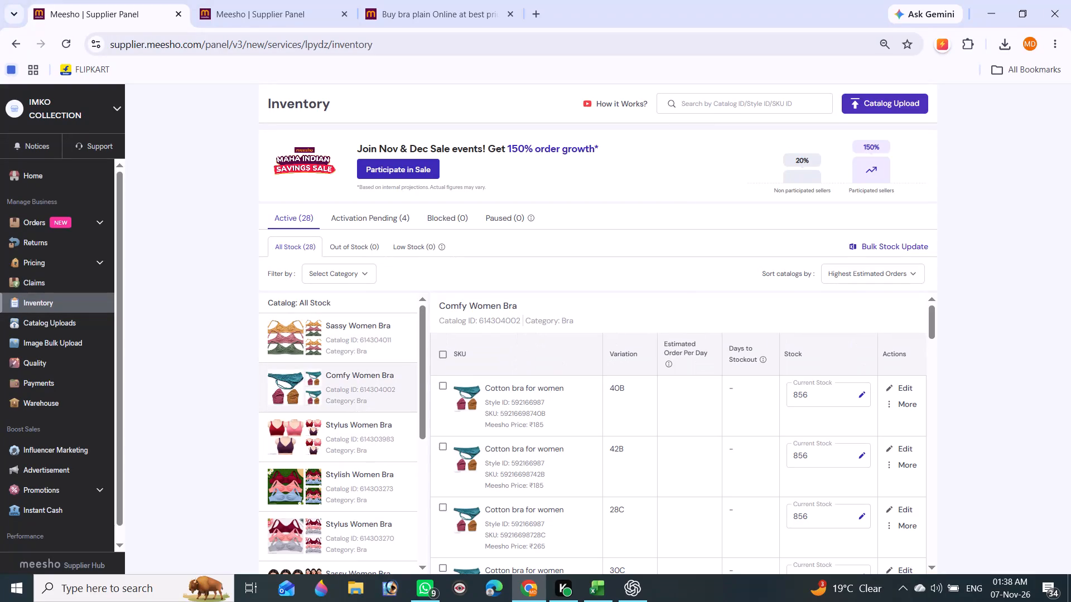
click(476, 394)
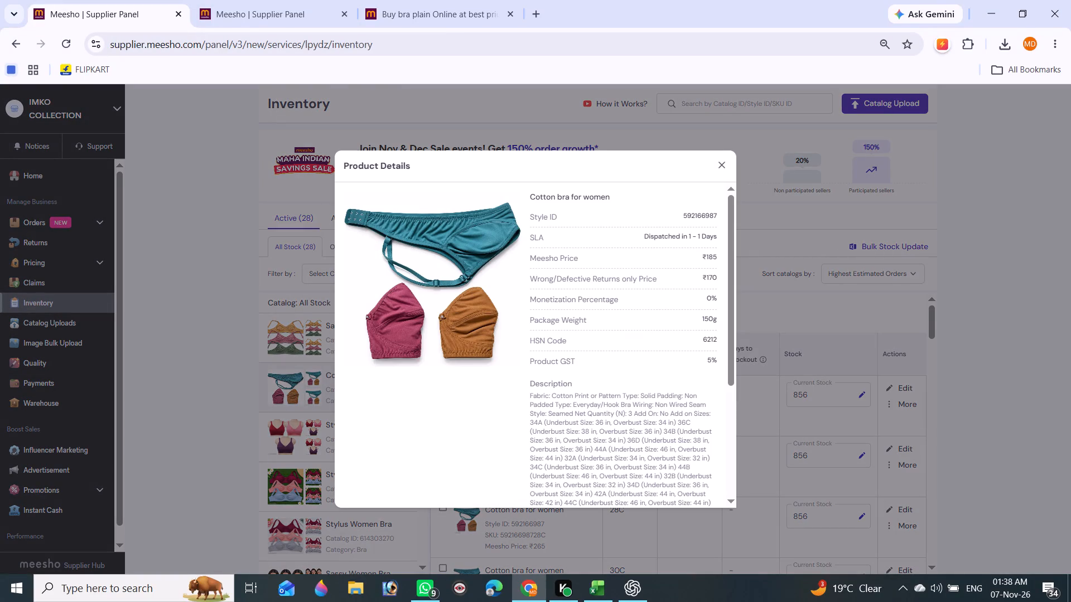
click(725, 162)
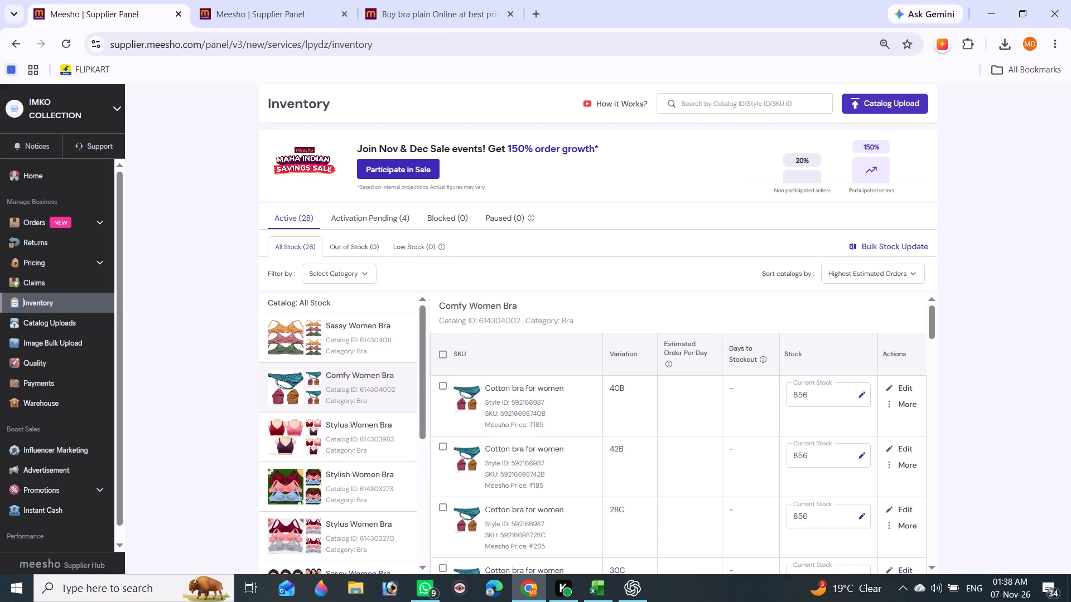
Check the QC status of the bulk catalog uploads, refreshing the list repeatedly and looking in on the inventory in between.
click(43, 328)
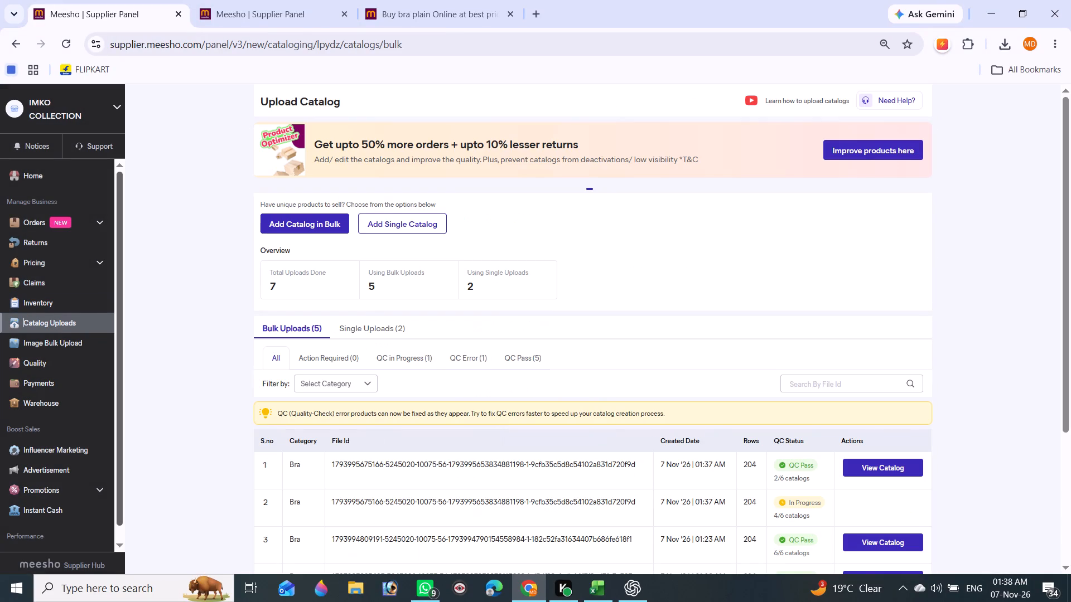
click(66, 48)
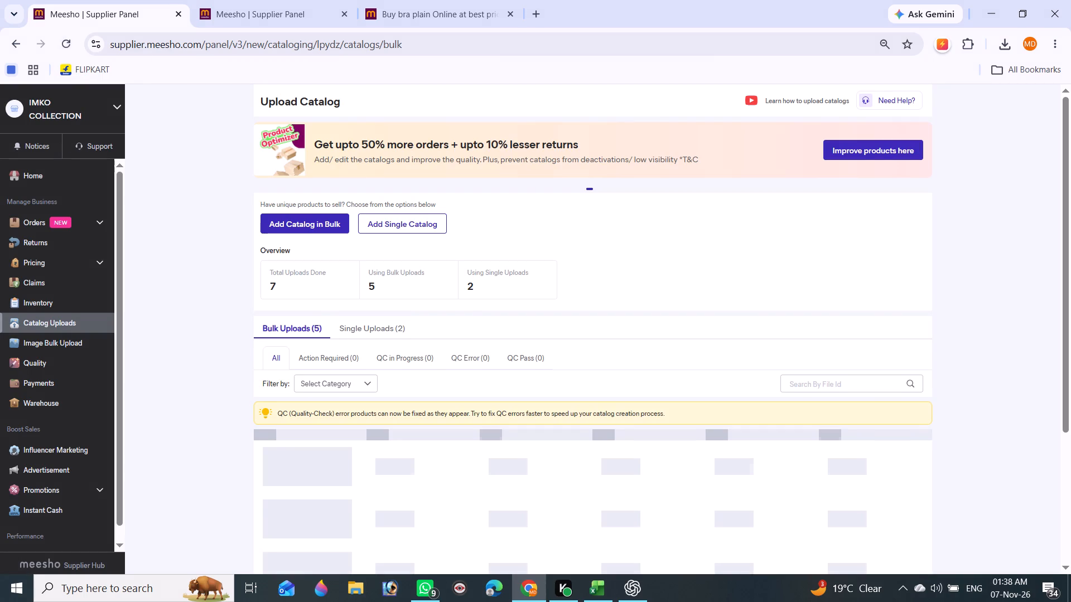
scroll(933, 282, down, 4)
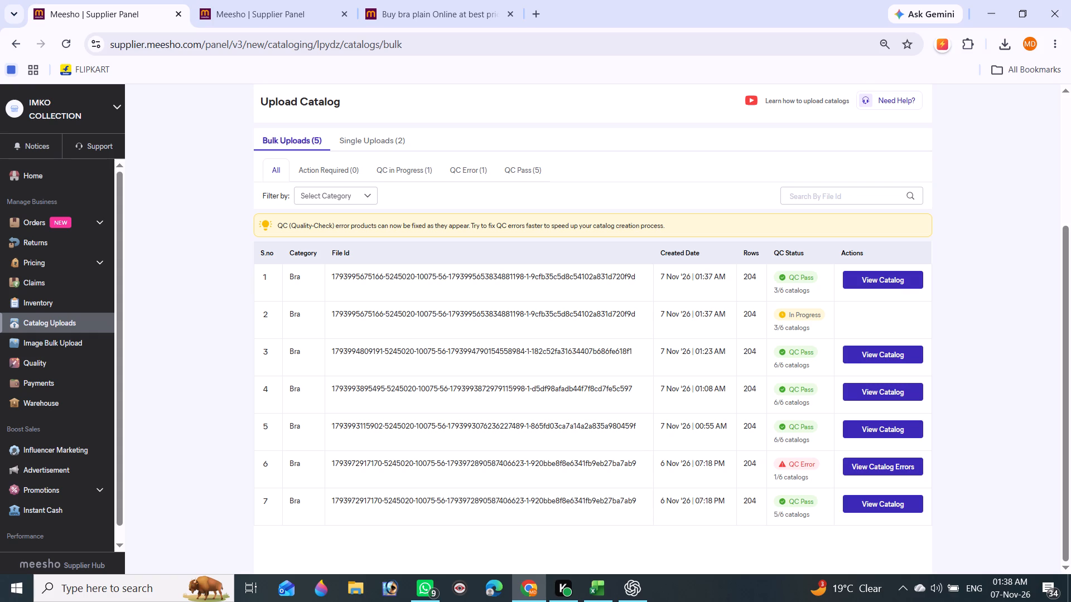
click(59, 47)
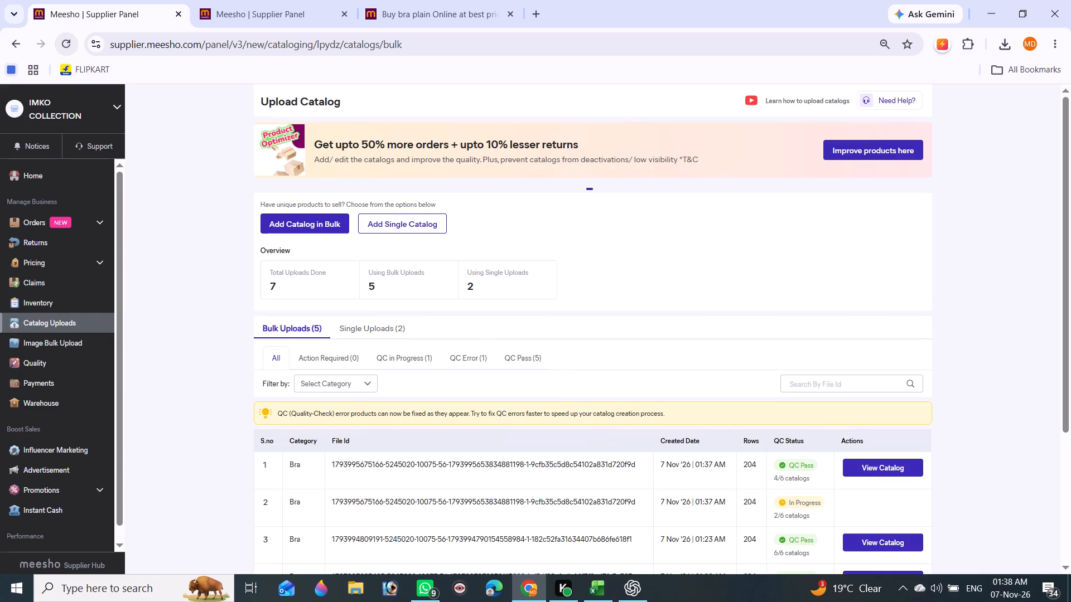
scroll(476, 242, down, 2)
click(70, 40)
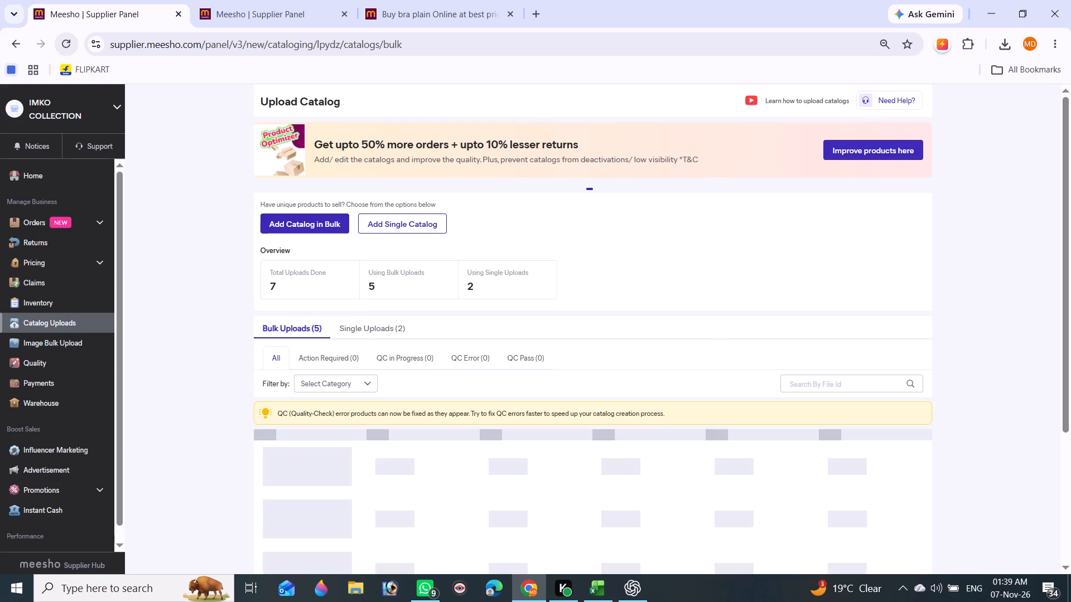
click(81, 296)
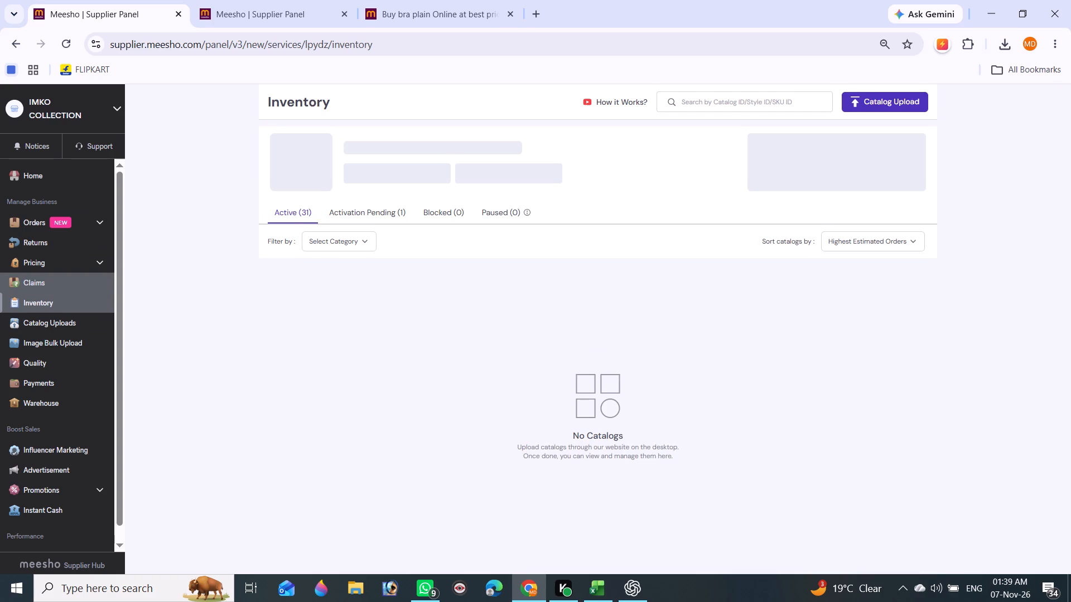
click(67, 317)
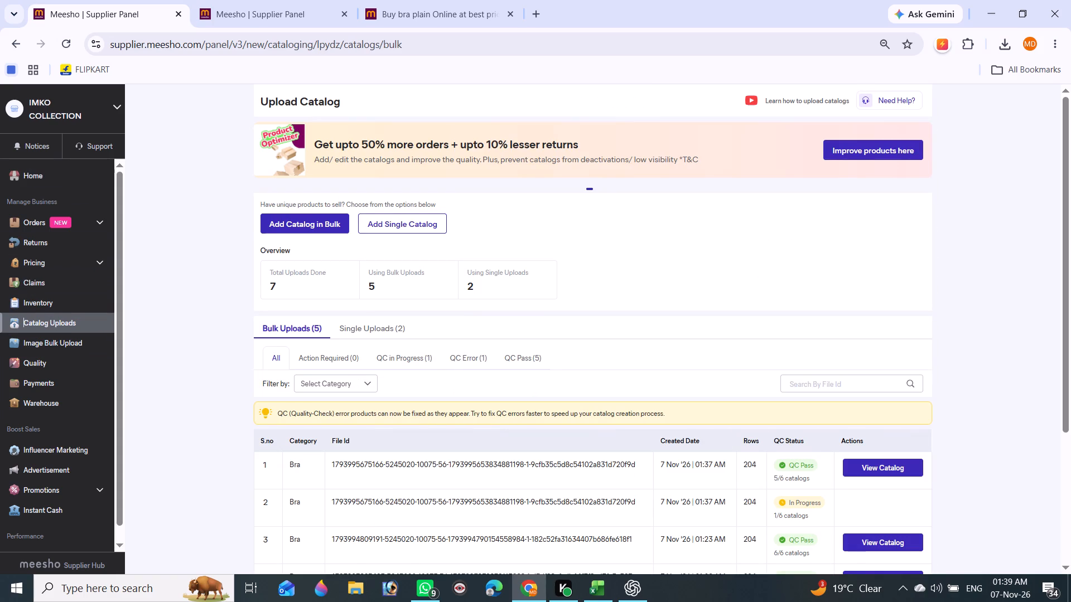
click(64, 48)
scroll(582, 412, down, 2)
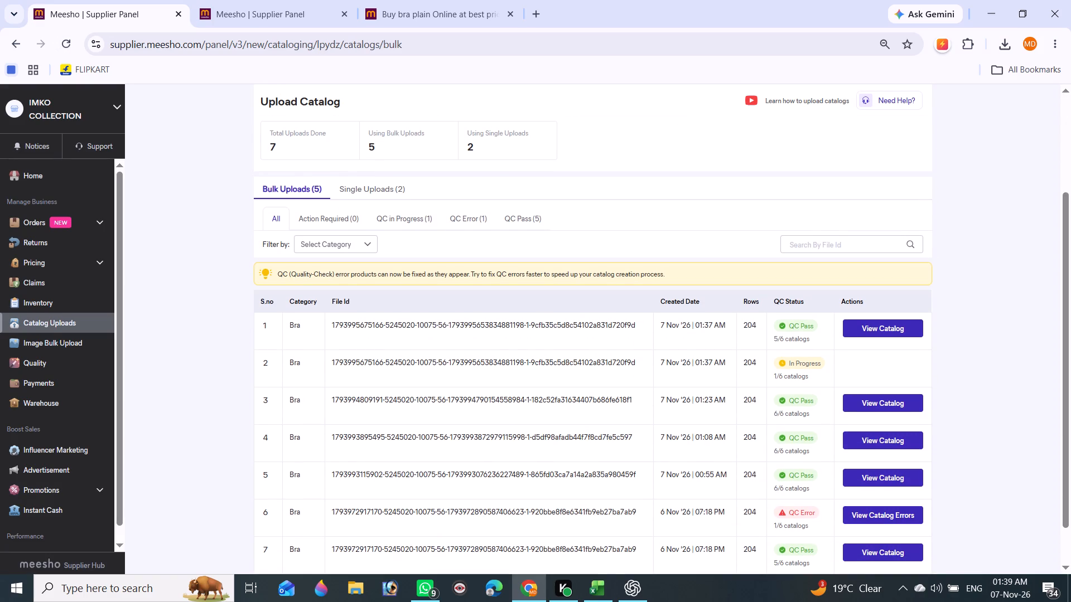
Open page 3 of the active catalog list in the inventory.
click(78, 297)
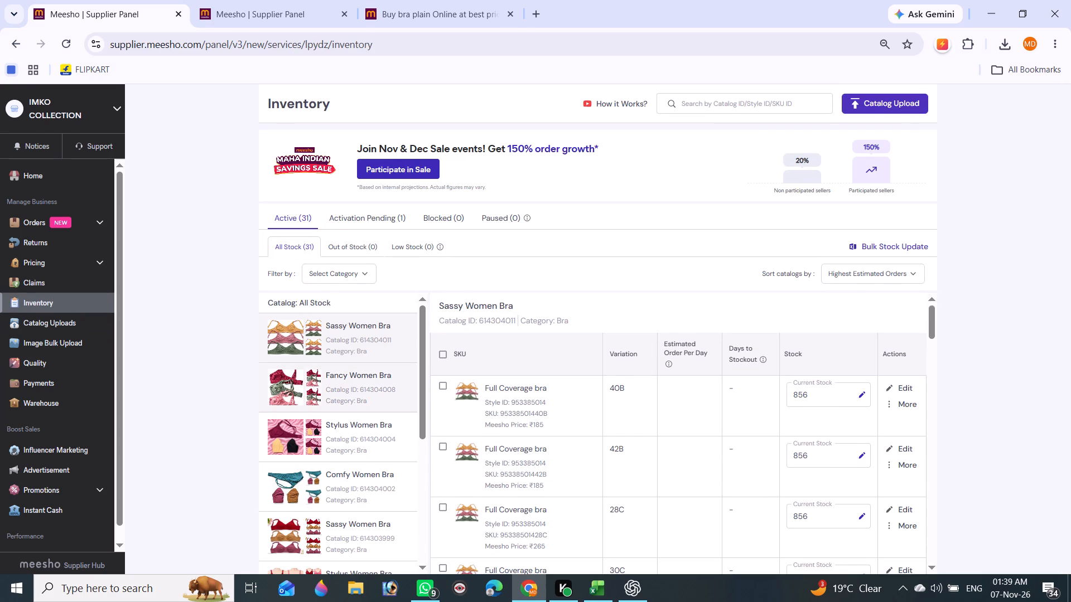
drag(420, 415, 412, 564)
click(365, 567)
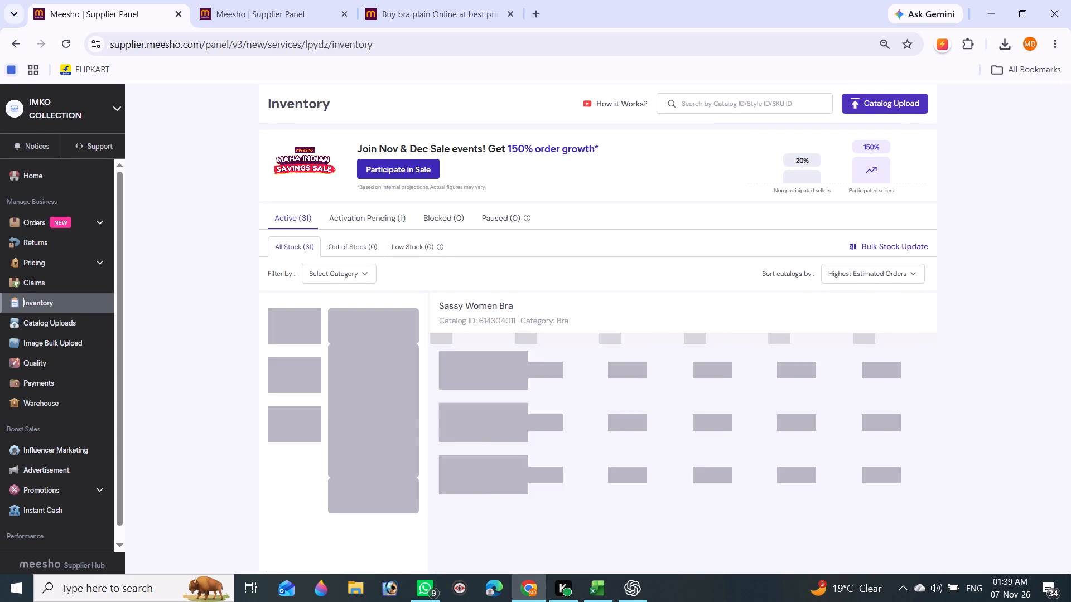
scroll(364, 441, down, 5)
scroll(364, 440, up, 5)
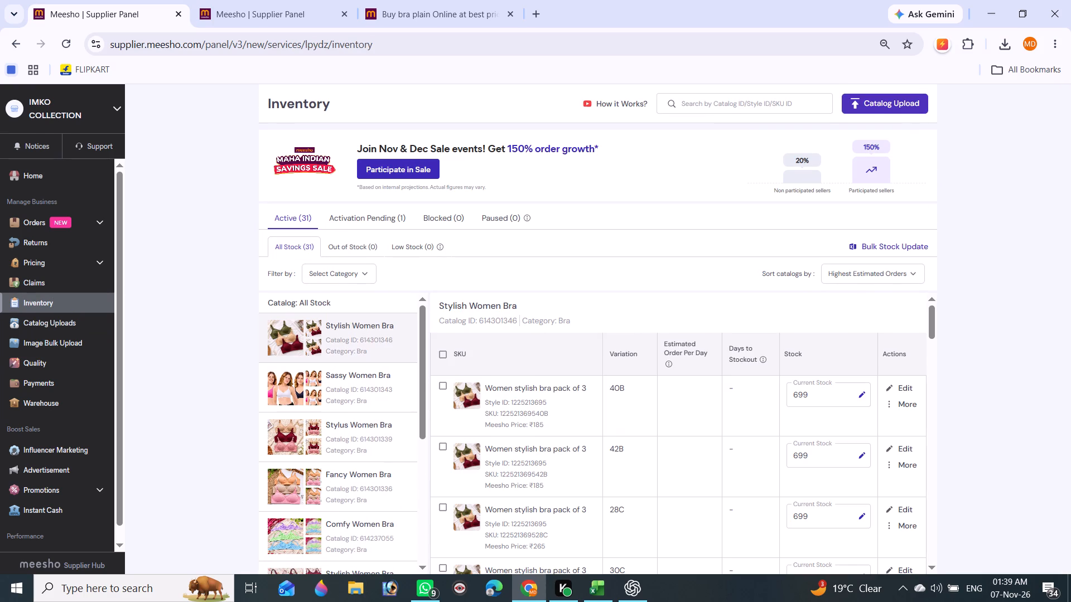
scroll(365, 433, down, 5)
scroll(365, 433, up, 2)
Add a 46D variation with a stock of 856 to the Cotton bra product in Stylus Women Bra catalog 614301339.
click(365, 433)
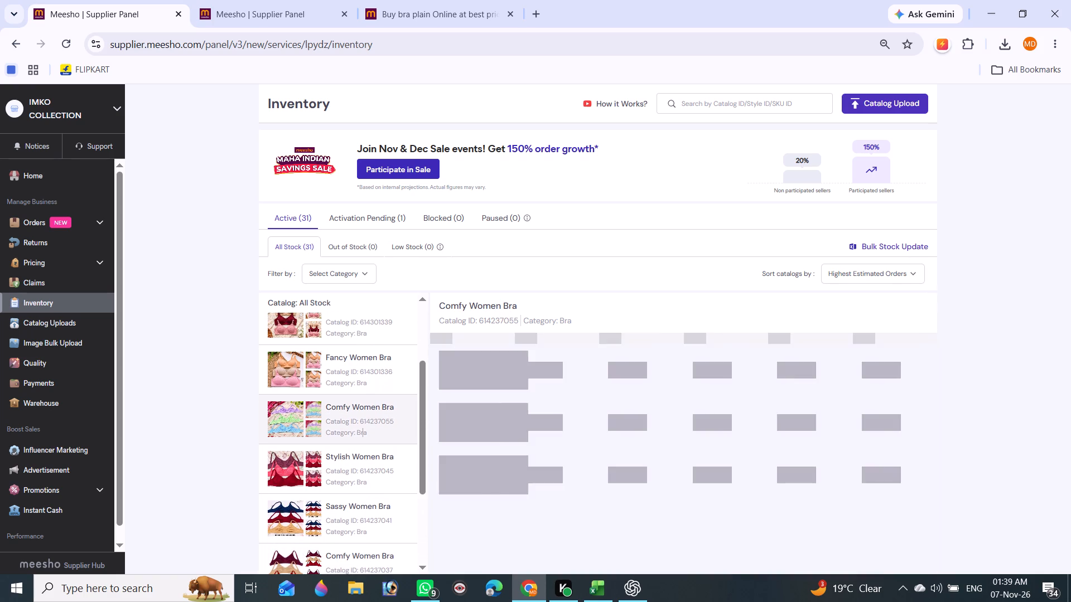
click(345, 372)
click(346, 336)
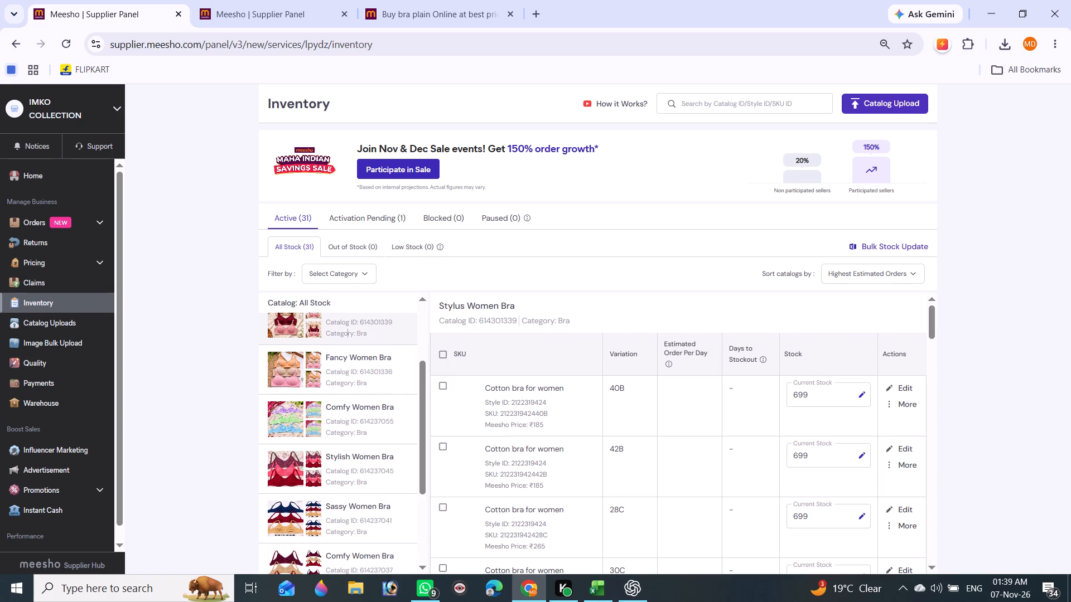
click(890, 404)
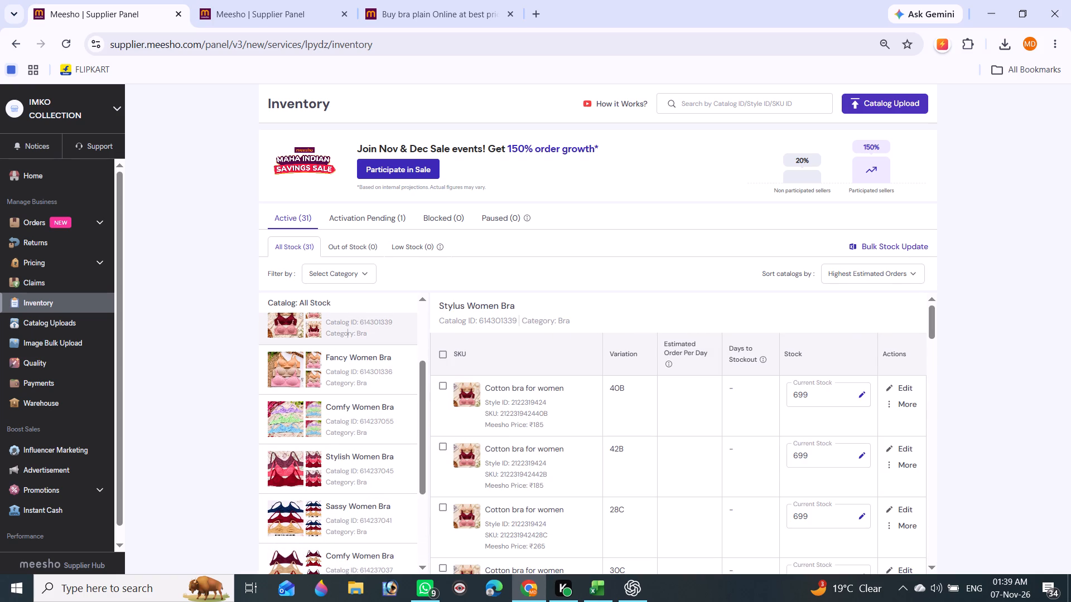
click(878, 425)
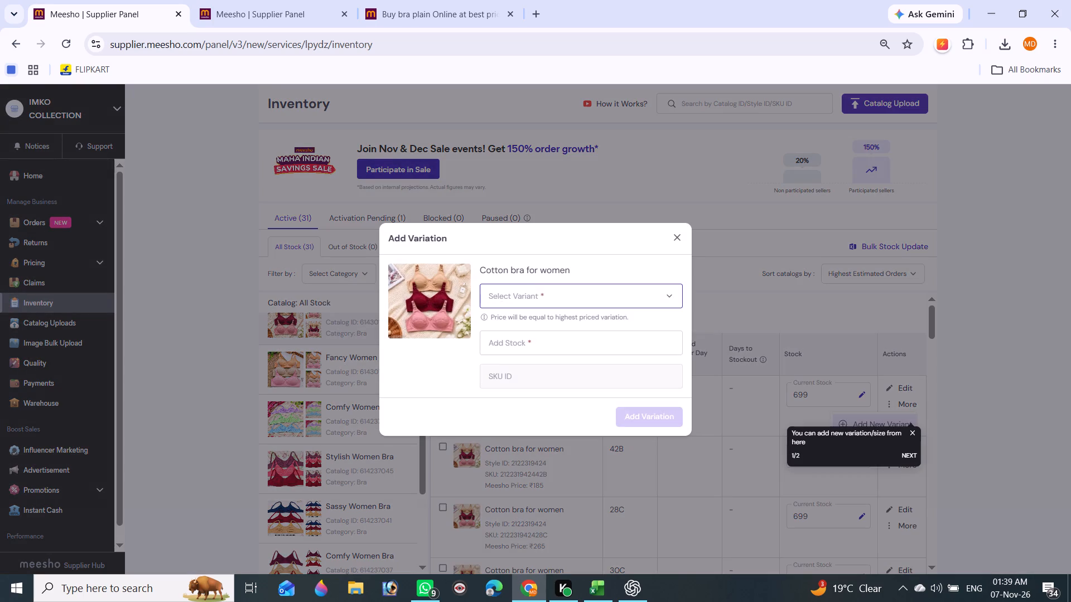
click(614, 294)
key(4)
key(6)
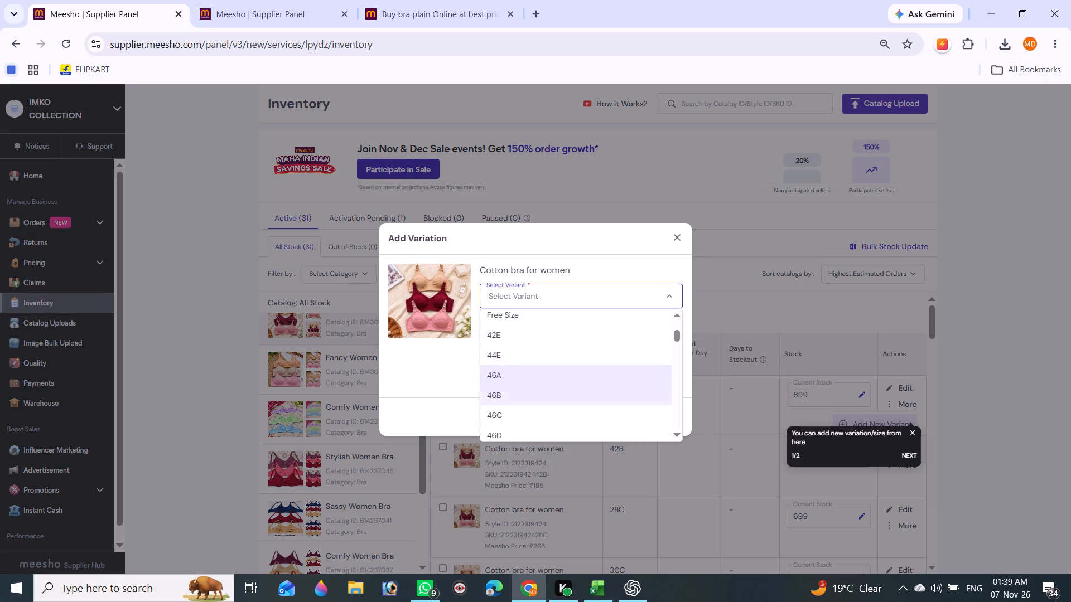
click(515, 436)
click(524, 343)
key(8)
text(56)
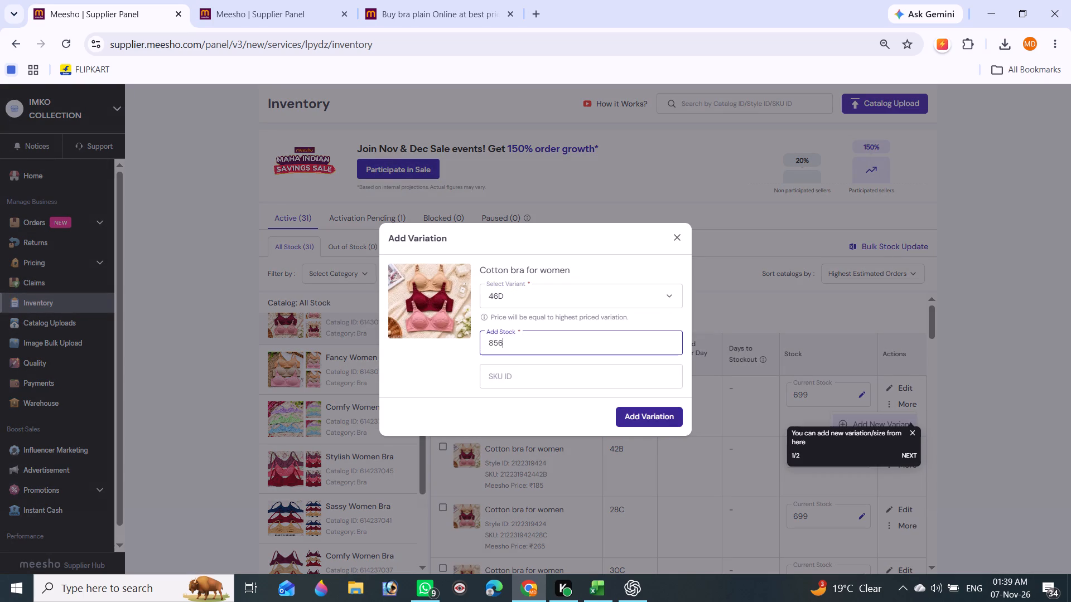
click(642, 412)
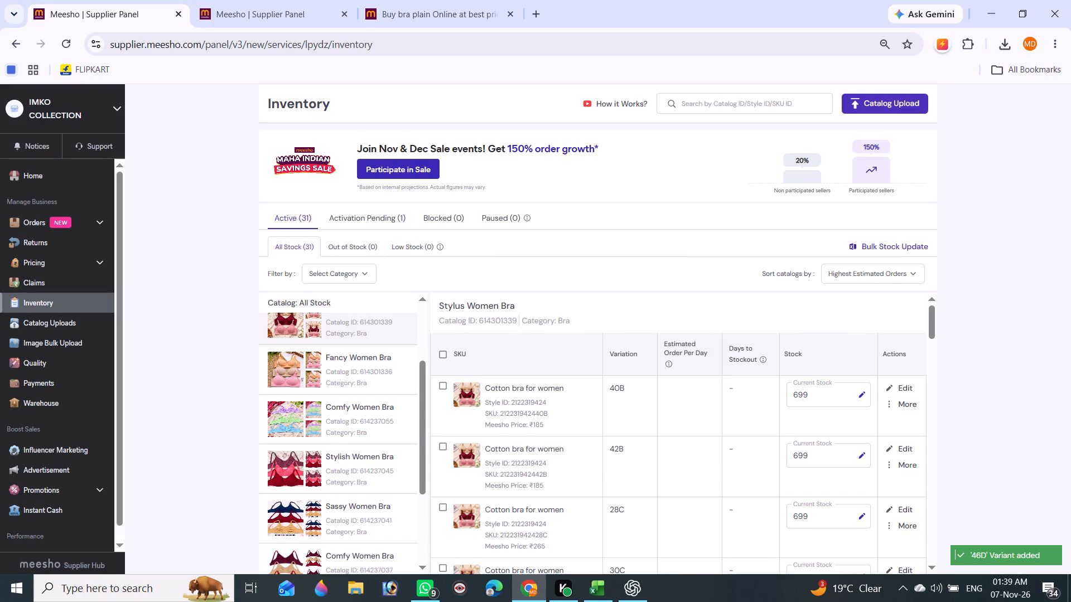
Add a 48D variation with a stock of 856 to the same Stylus Women Bra product.
click(899, 403)
click(899, 423)
click(534, 306)
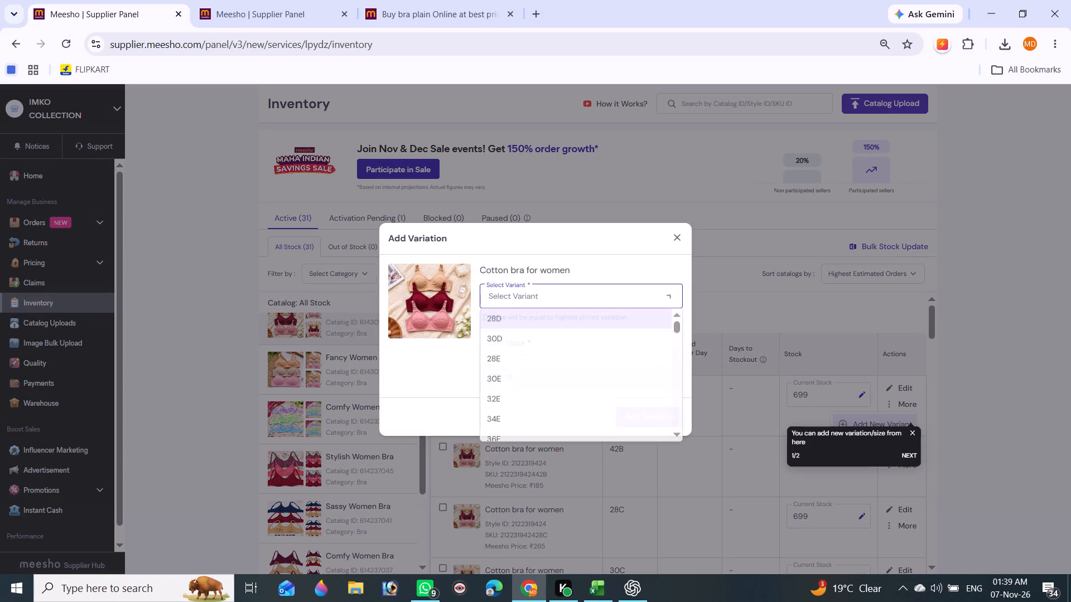
key(4)
key(8)
click(512, 430)
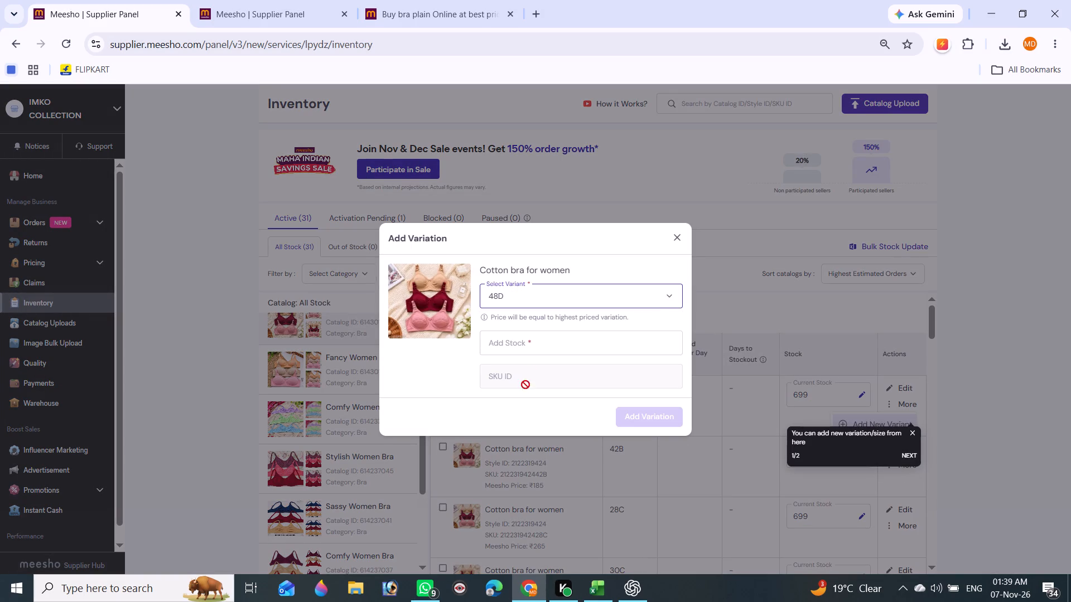
click(530, 336)
text(85)
key(6)
click(644, 409)
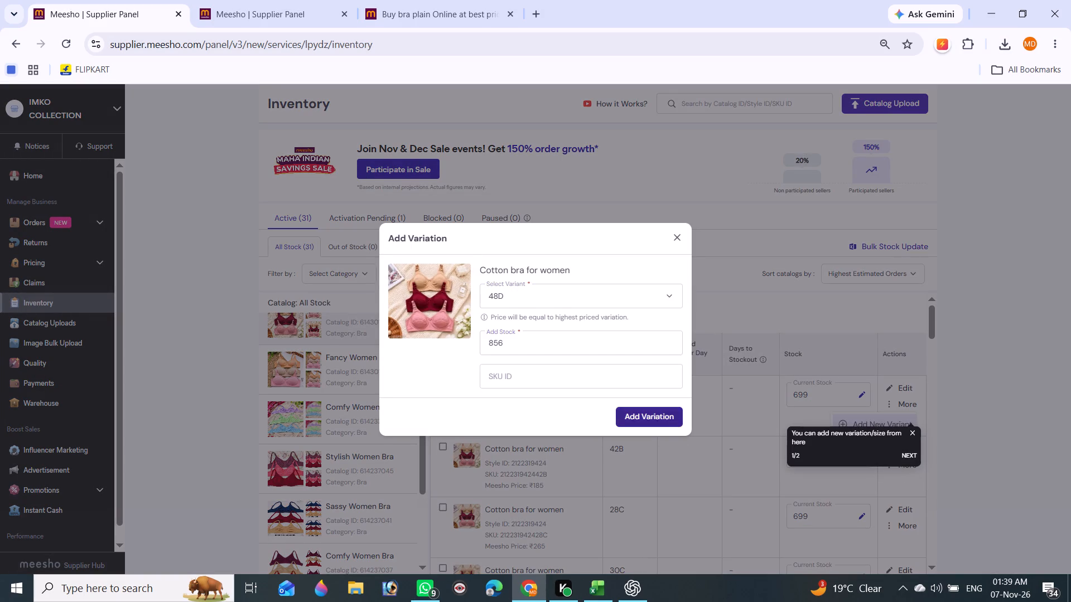
Add a 46D variation with a stock of 856 to the Cotton bra product in Fancy Women Bra catalog 614301336.
click(318, 382)
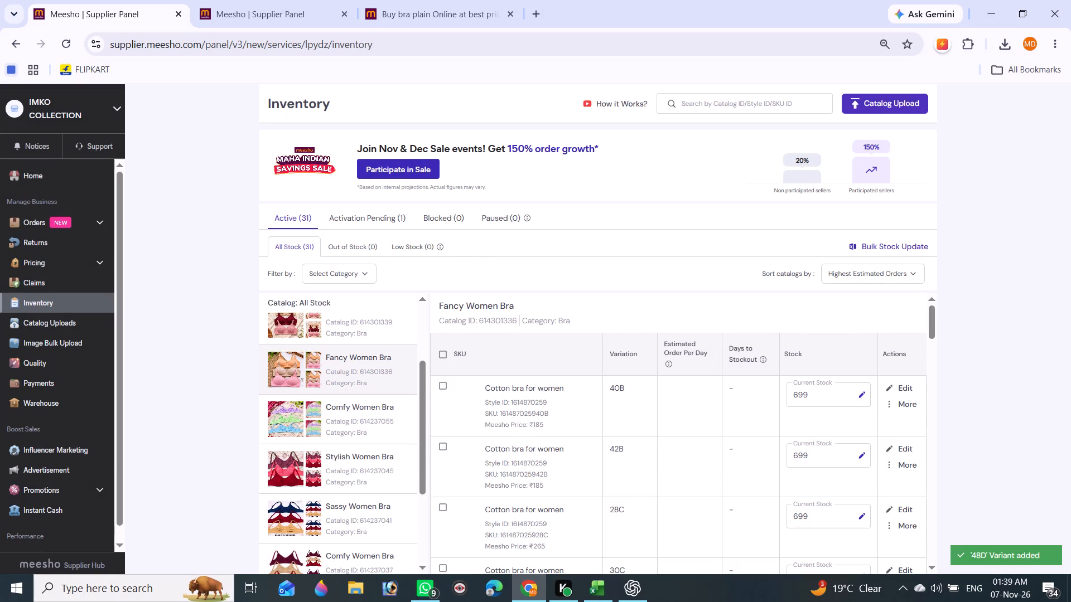
click(914, 406)
click(882, 424)
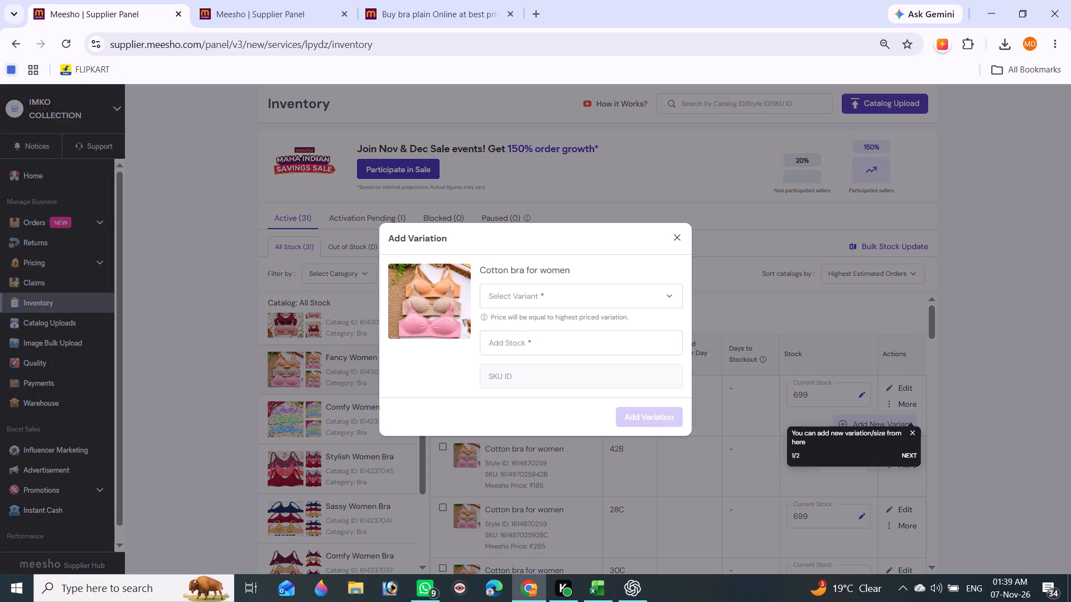
click(606, 288)
key(4)
key(6)
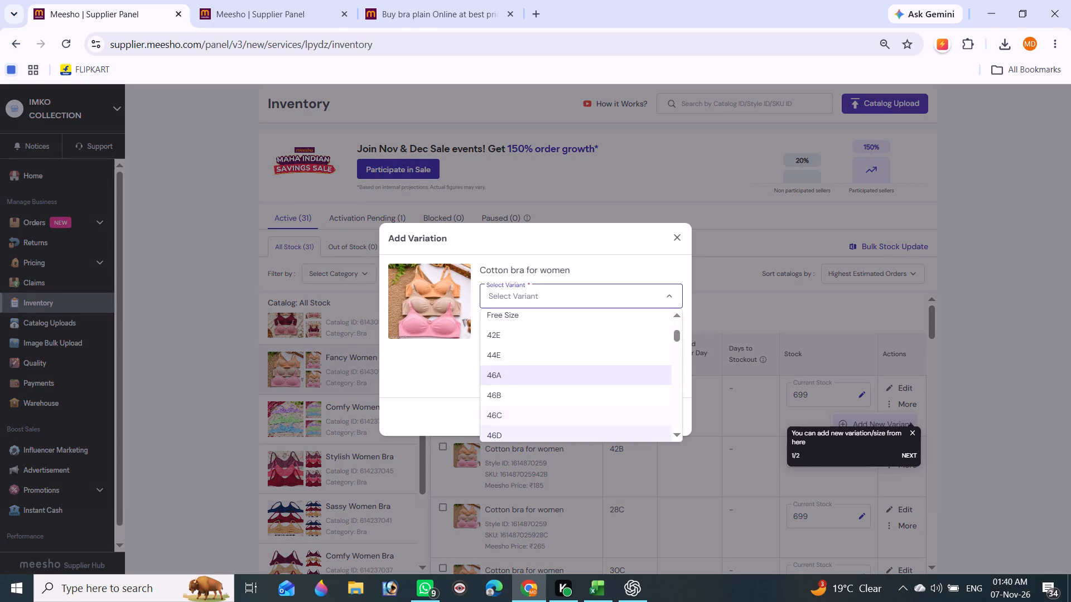
click(525, 431)
click(524, 343)
key(8)
text(56)
click(612, 406)
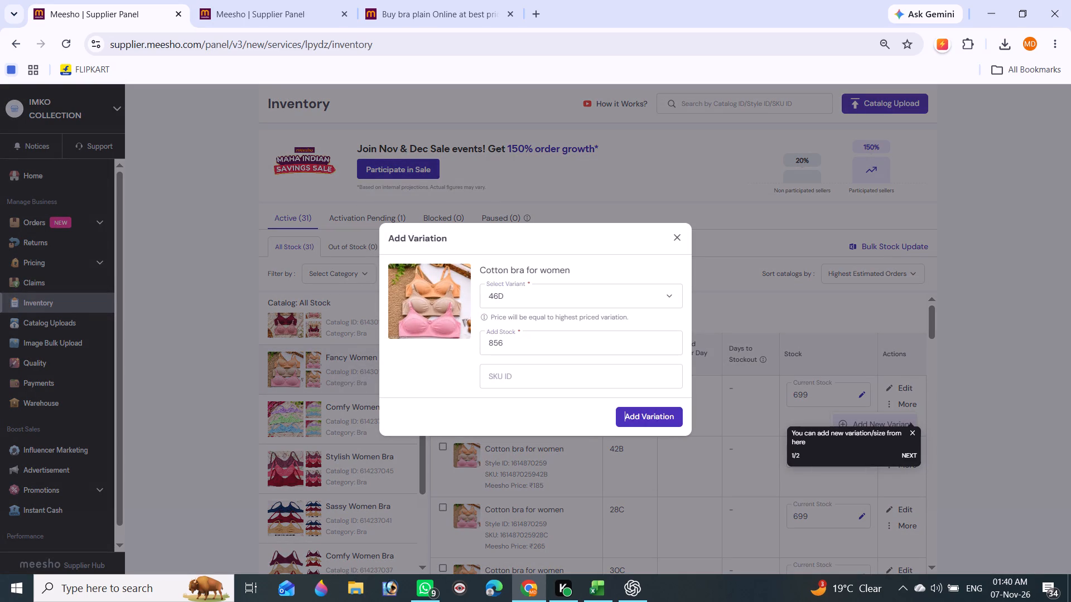
click(647, 421)
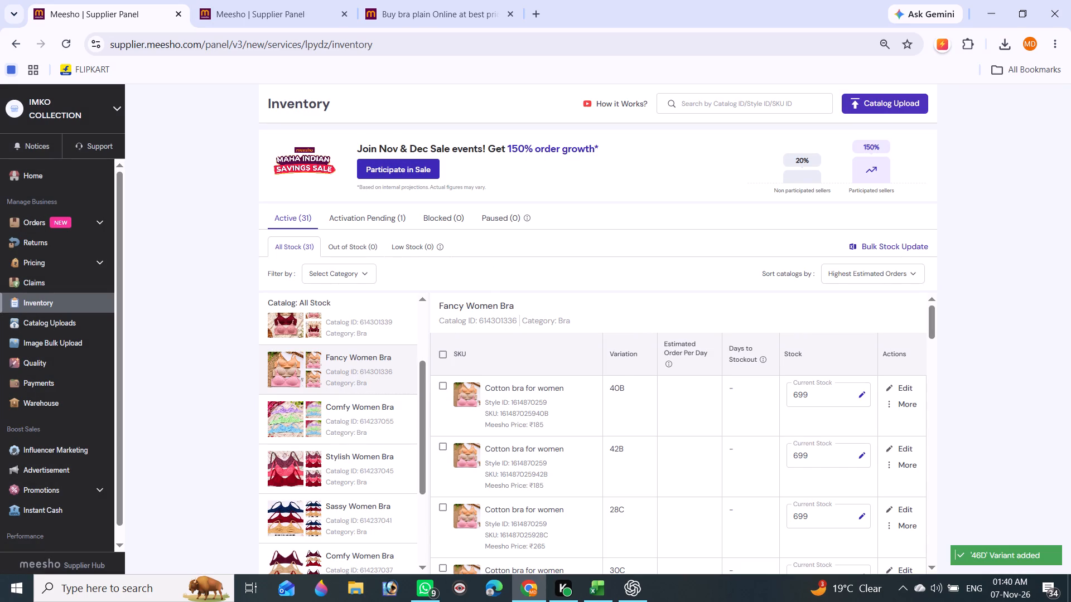
Add a 48D variation with a stock of 856 to the same Fancy Women Bra product.
click(908, 408)
click(879, 423)
click(574, 292)
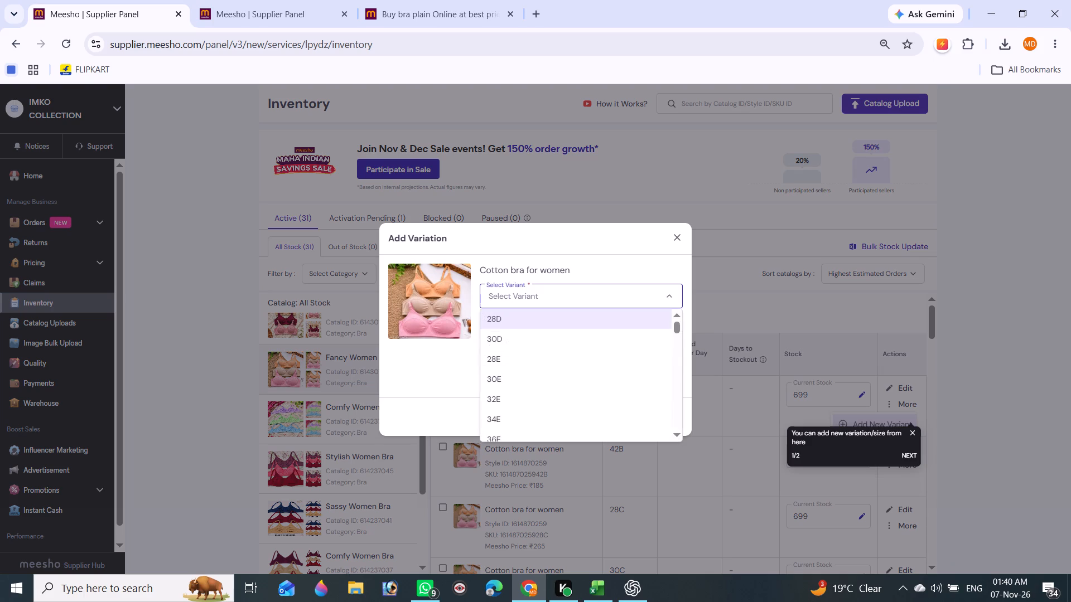
key(4)
key(8)
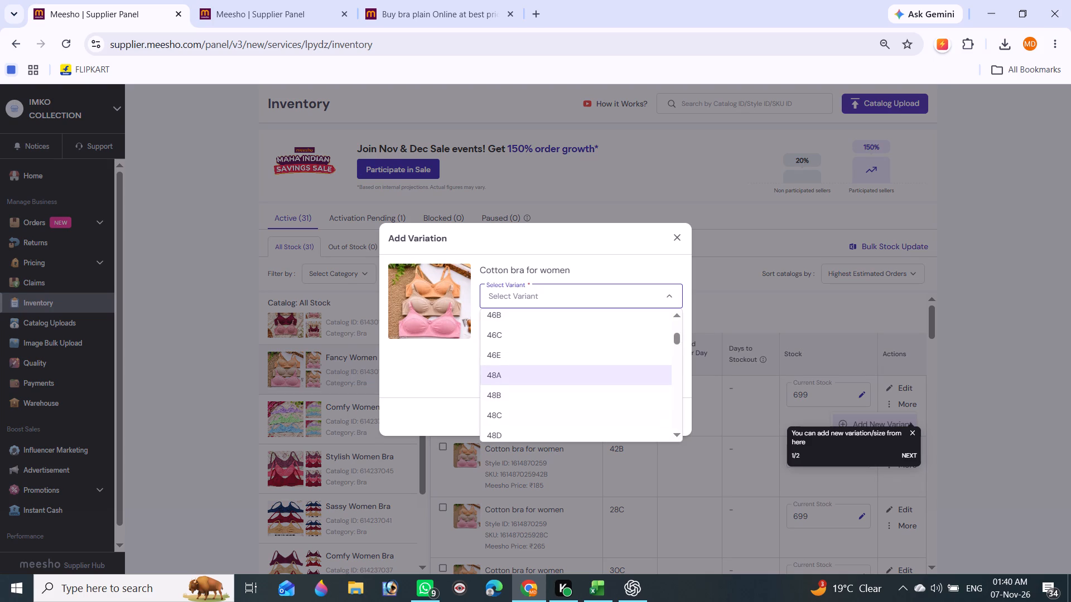
click(500, 434)
click(529, 343)
key(8)
key(5)
key(6)
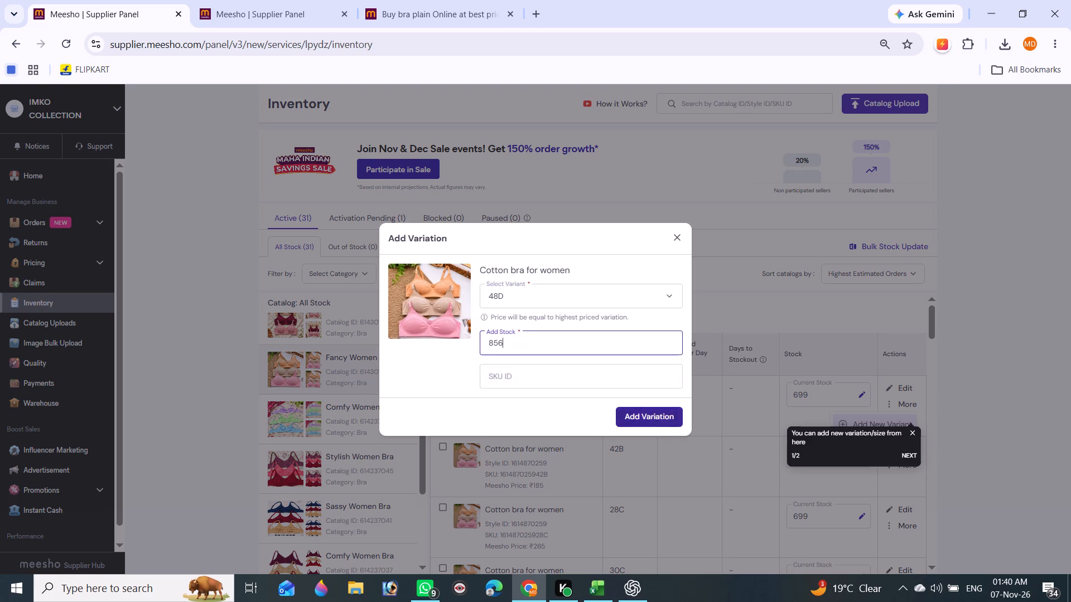
click(676, 414)
Open page 4 of the active catalog list.
scroll(346, 405, down, 3)
scroll(345, 405, up, 1)
scroll(345, 405, down, 1)
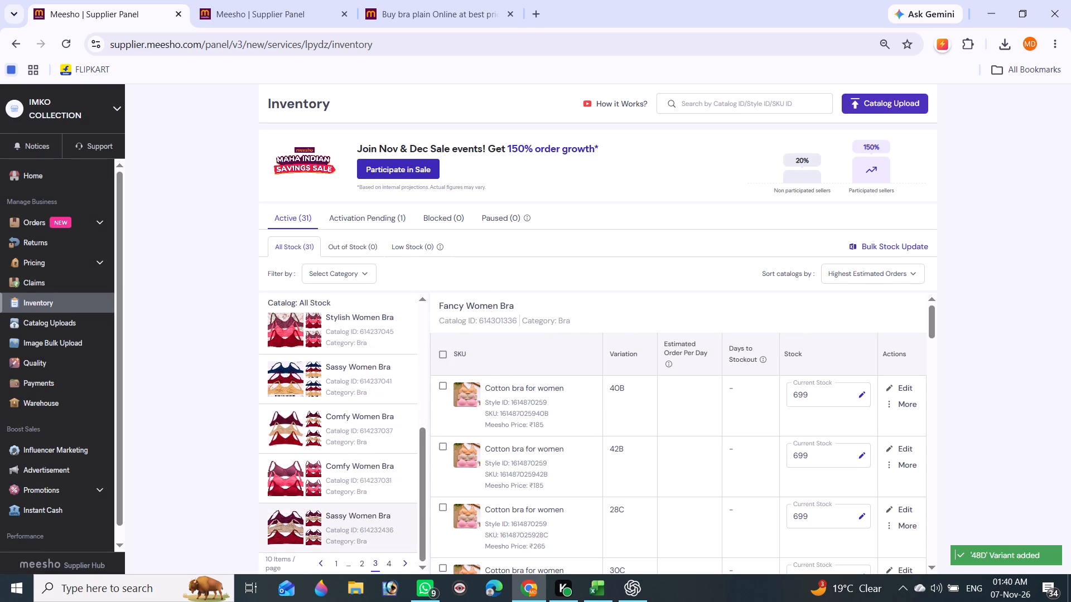
click(390, 568)
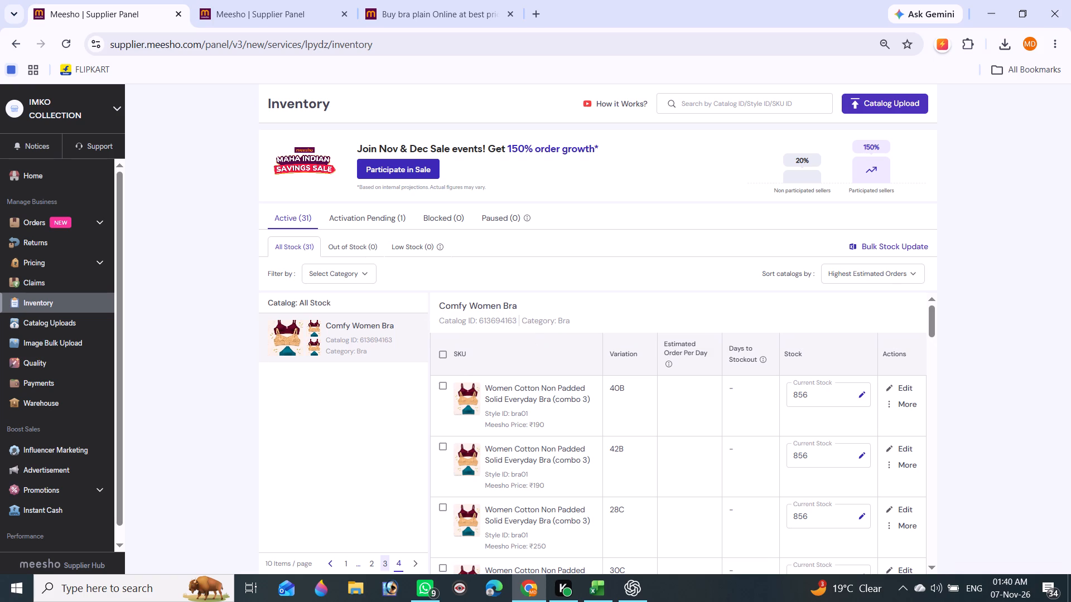
Check whether 46D is still offered as a new variation for Comfy Women Bra catalog 613694163.
click(290, 338)
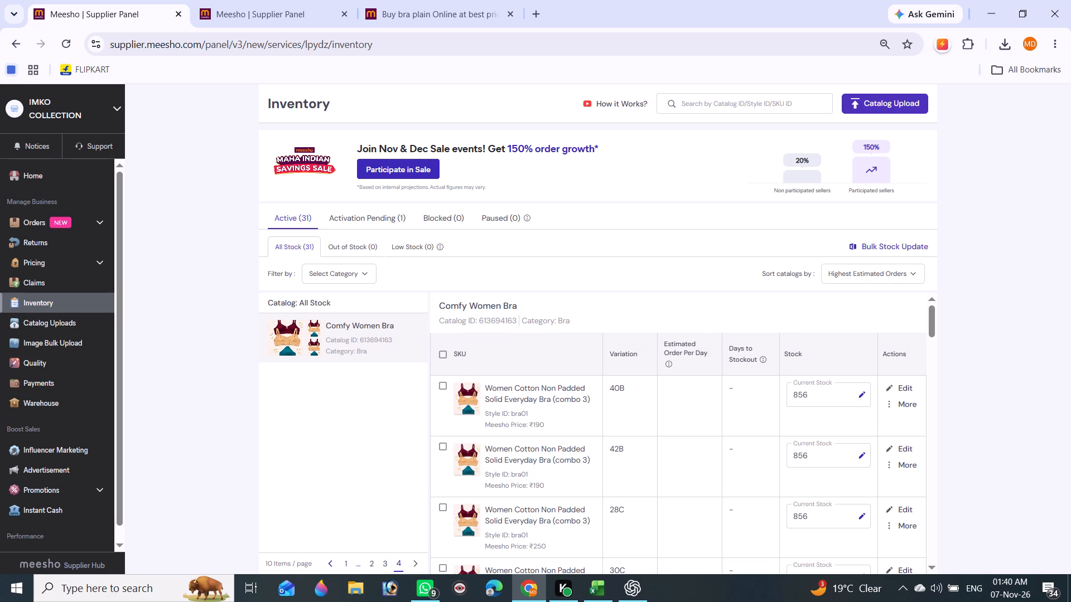
click(290, 338)
click(911, 404)
click(883, 424)
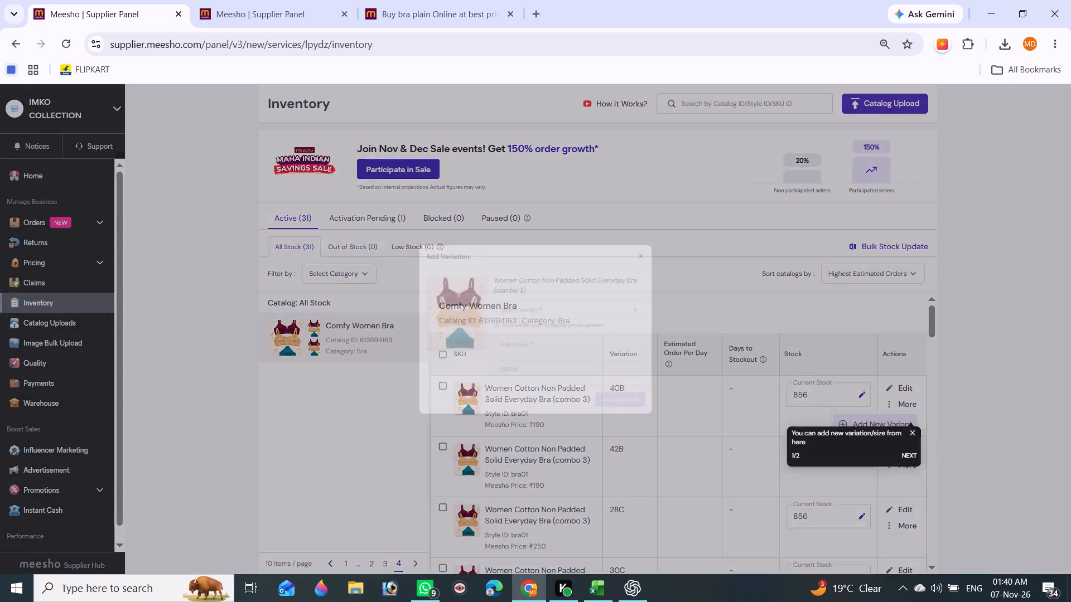
click(607, 304)
key(4)
key(6)
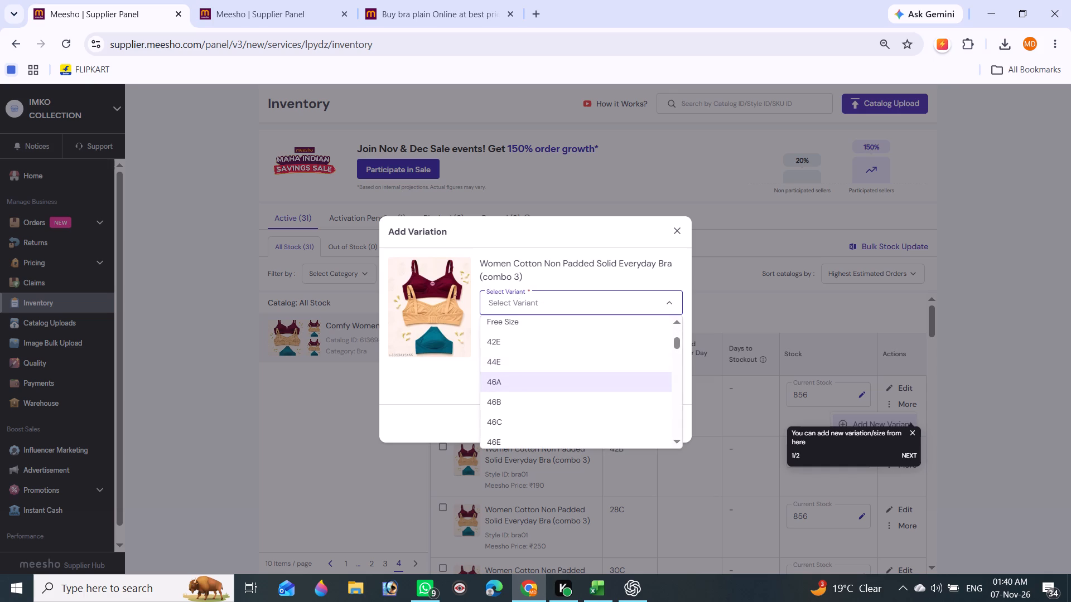
click(676, 234)
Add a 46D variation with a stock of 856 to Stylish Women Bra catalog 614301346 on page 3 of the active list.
click(388, 556)
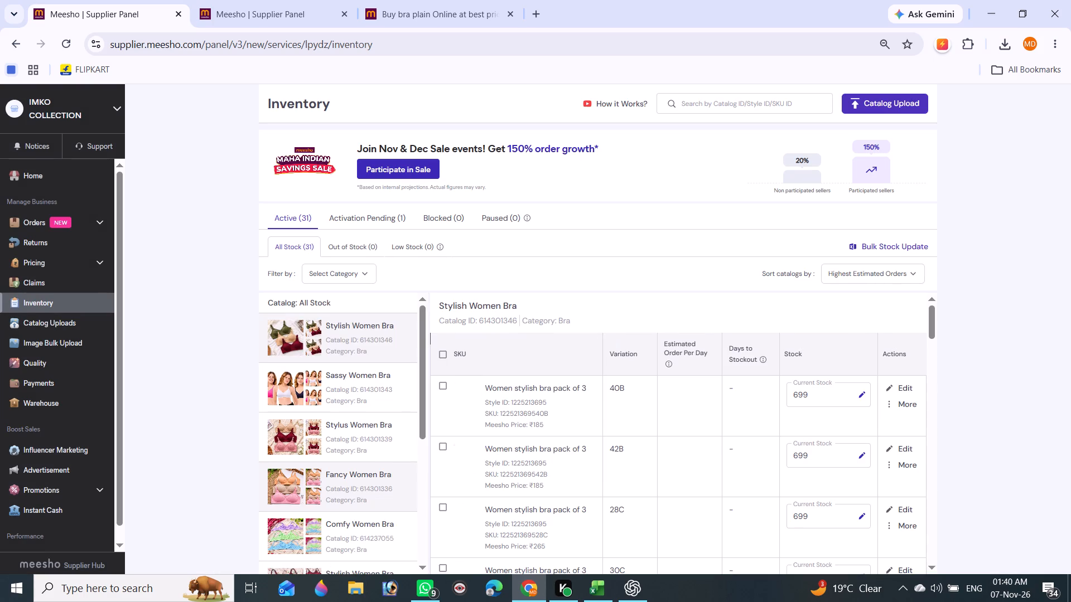
scroll(368, 469, down, 1)
scroll(346, 421, up, 3)
click(340, 354)
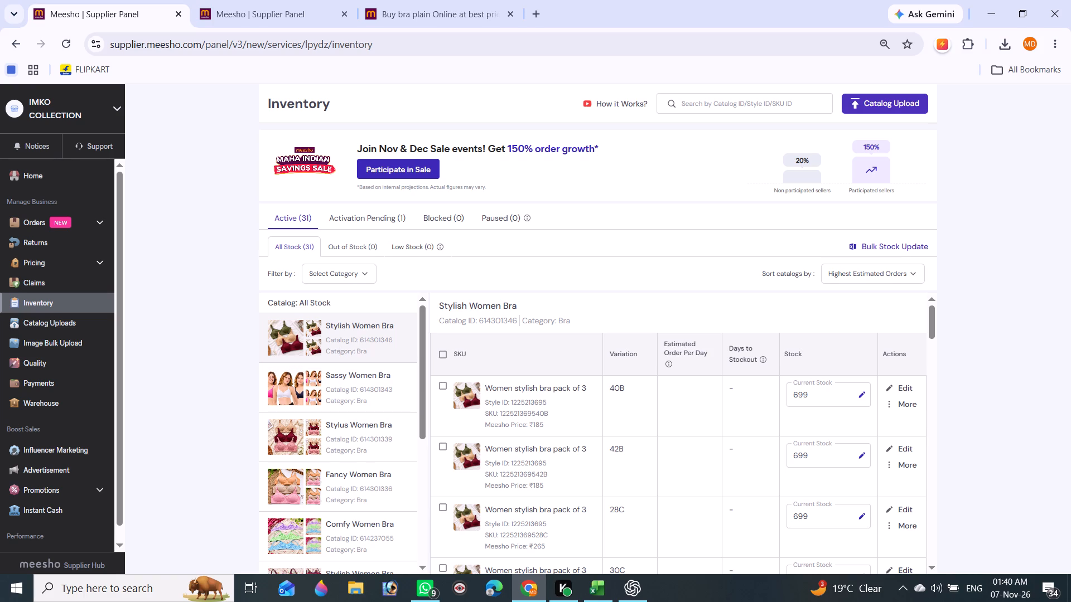
click(914, 401)
click(891, 419)
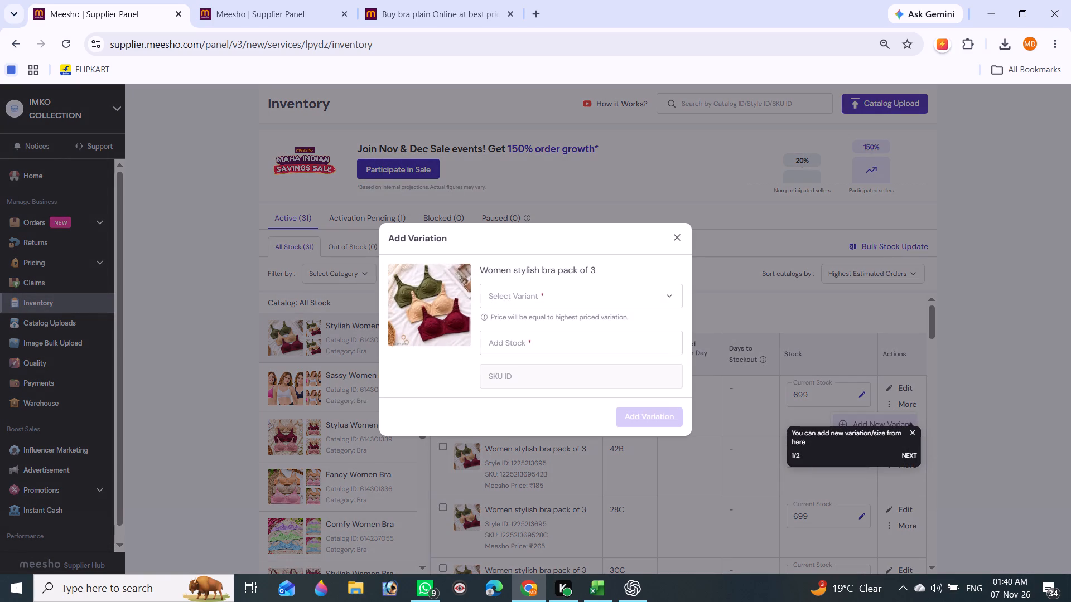
click(629, 301)
key(4)
key(6)
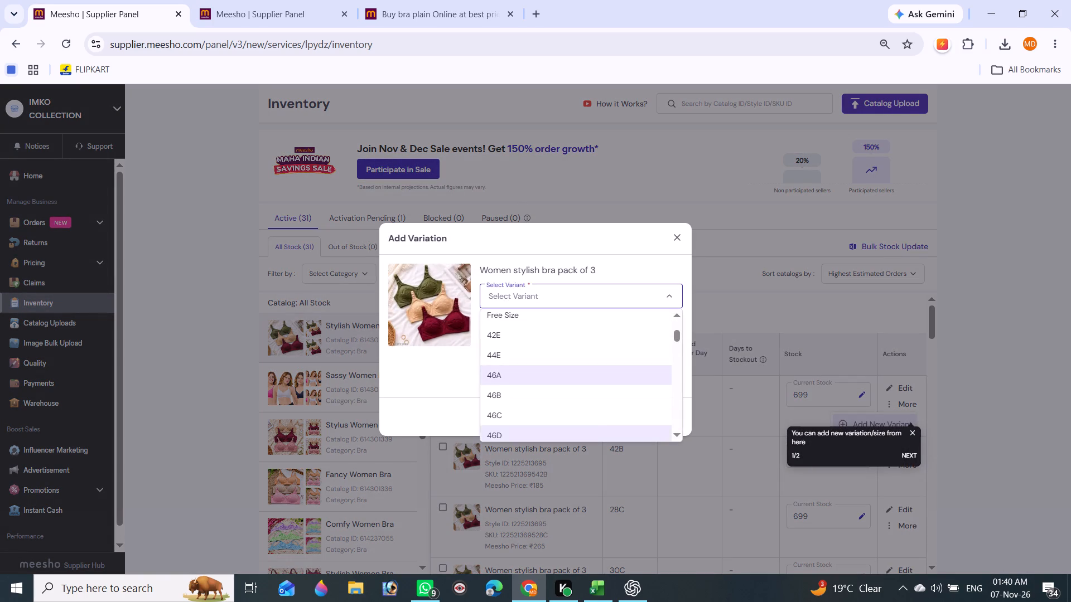
click(567, 429)
click(544, 342)
key(8)
key(5)
key(6)
click(647, 421)
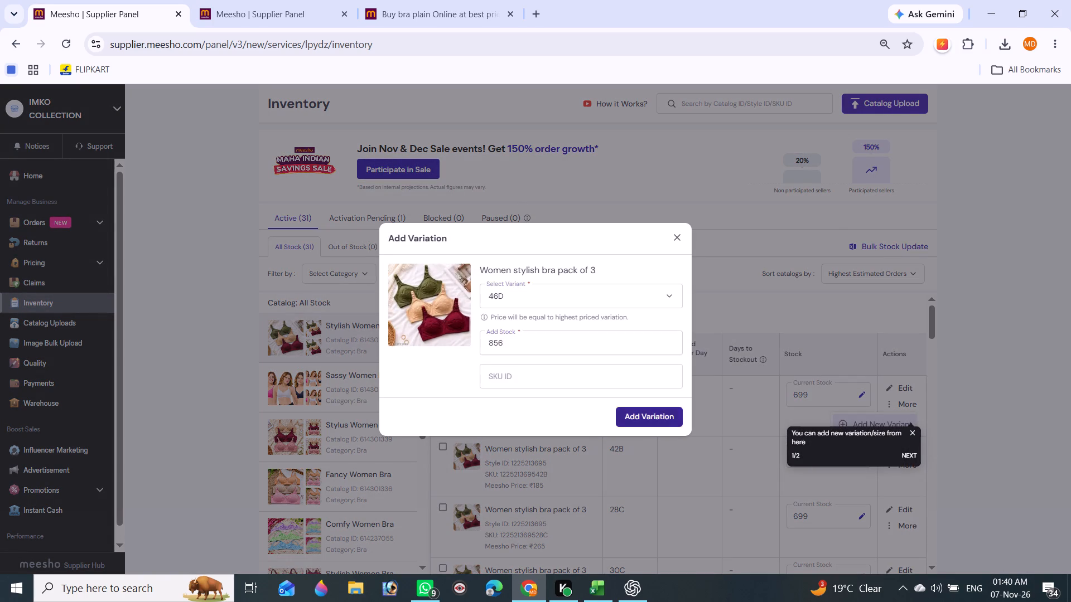
Add a 48D variation with a stock of 856 to the same Stylish Women Bra product.
click(894, 410)
click(898, 426)
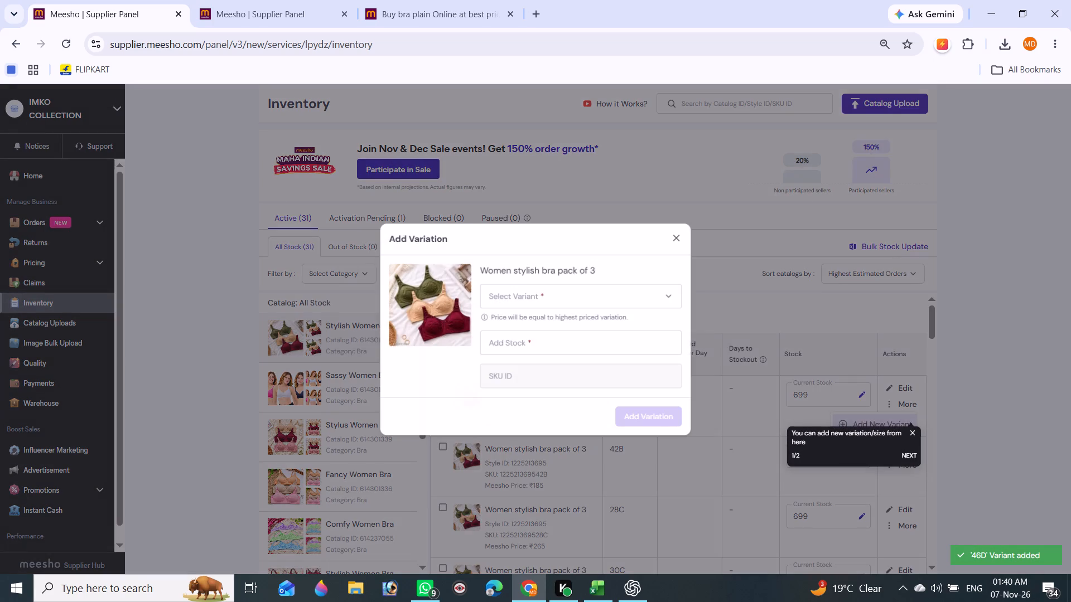
click(578, 302)
text(48)
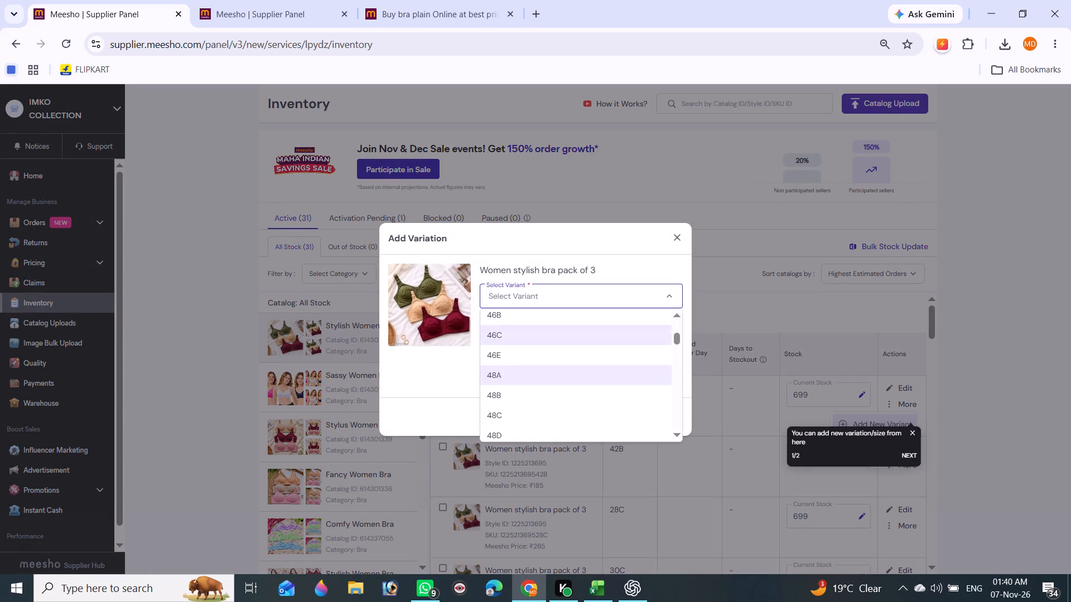
click(525, 431)
click(535, 337)
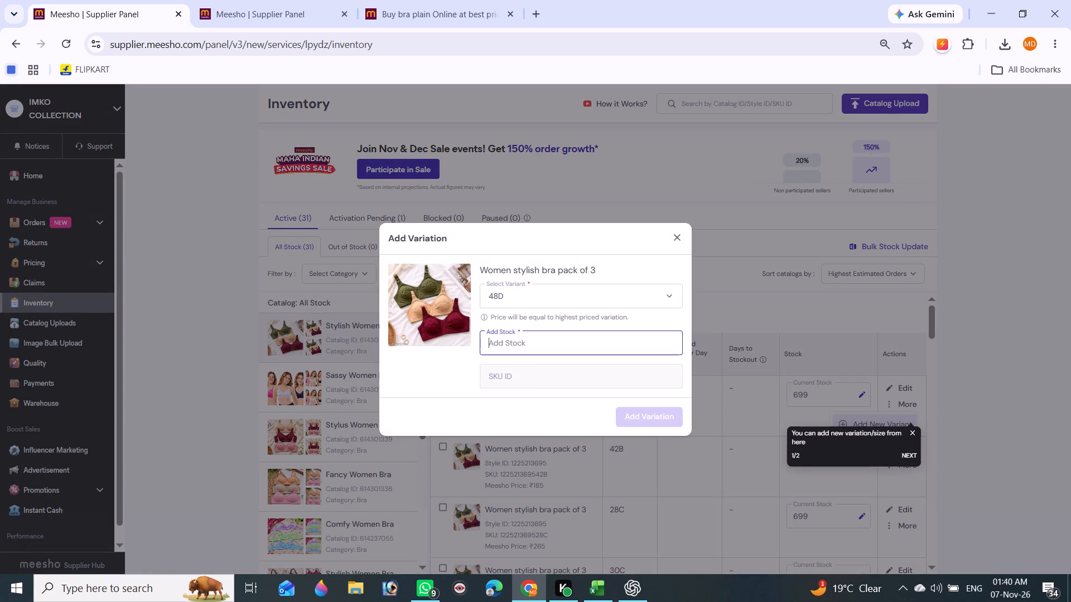
key(8)
key(5)
key(6)
click(647, 427)
click(640, 421)
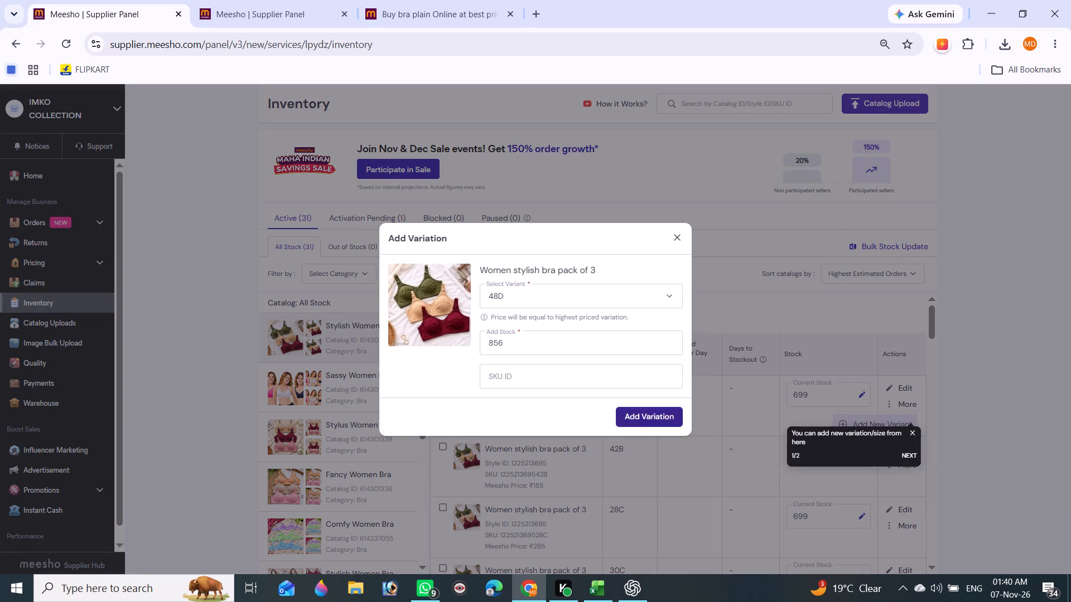
Add a 46D variation with a stock of 52 to the Cotton bra product in Sassy Women Bra catalog 614301343.
scroll(351, 389, down, 4)
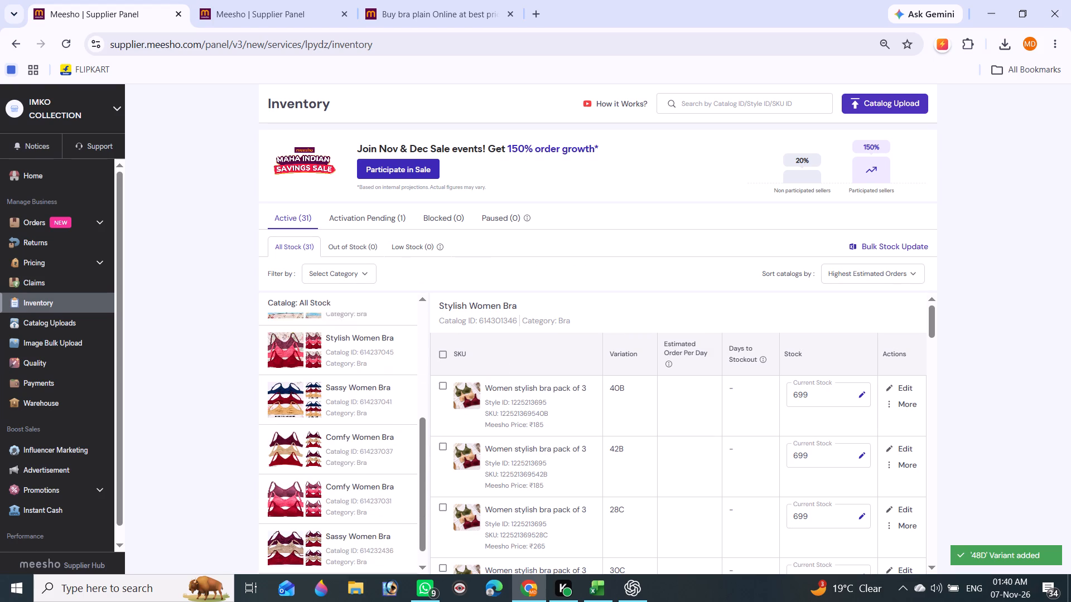
scroll(350, 392, down, 3)
scroll(356, 500, up, 2)
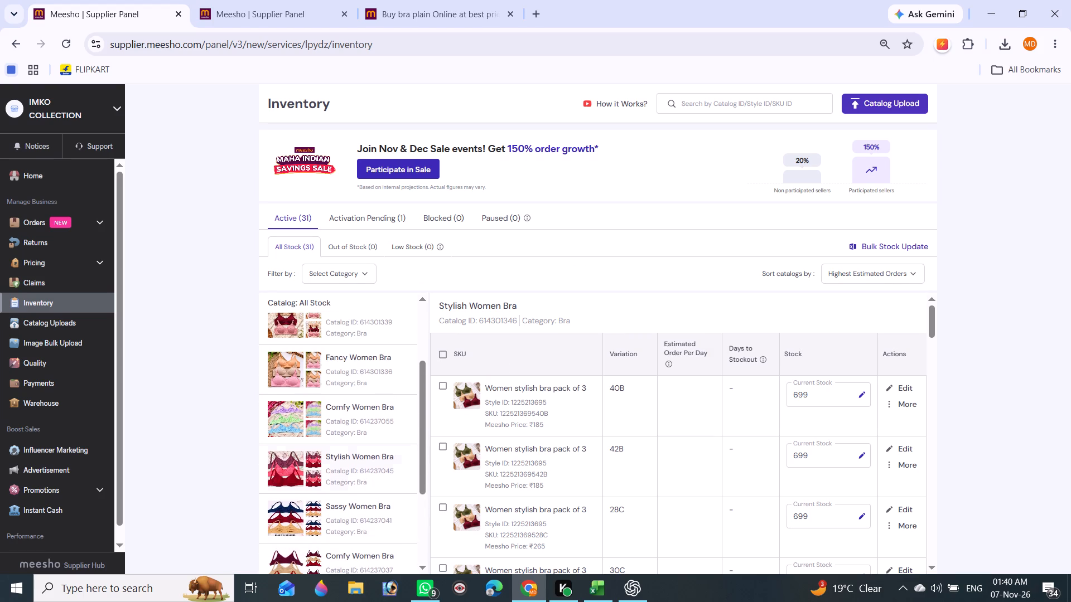
scroll(329, 377, up, 1)
click(331, 353)
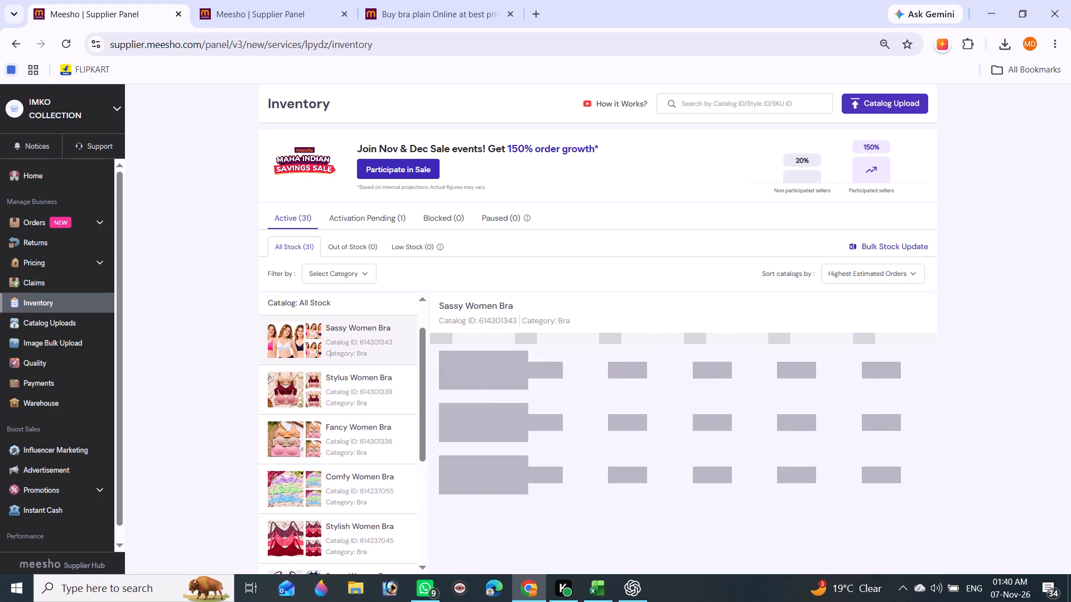
click(894, 409)
click(892, 423)
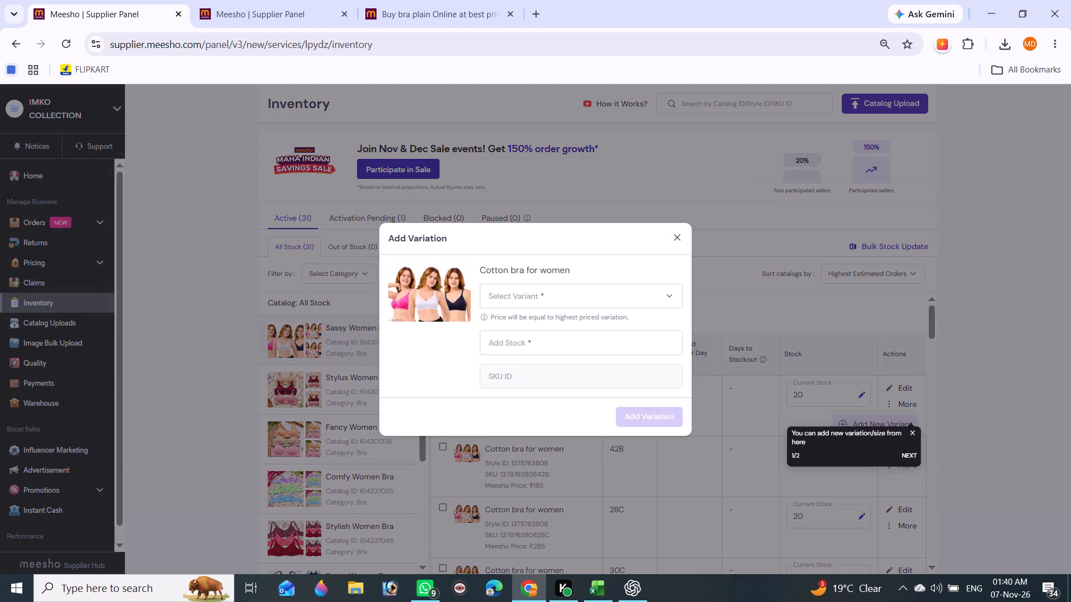
click(607, 300)
text(46)
click(518, 431)
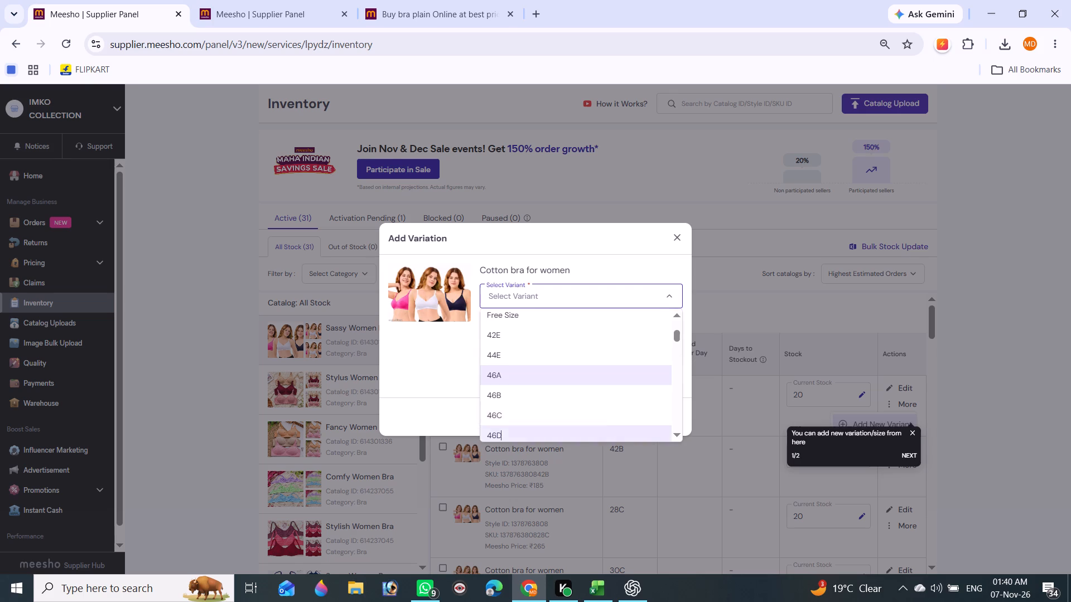
click(535, 339)
key(5)
key(2)
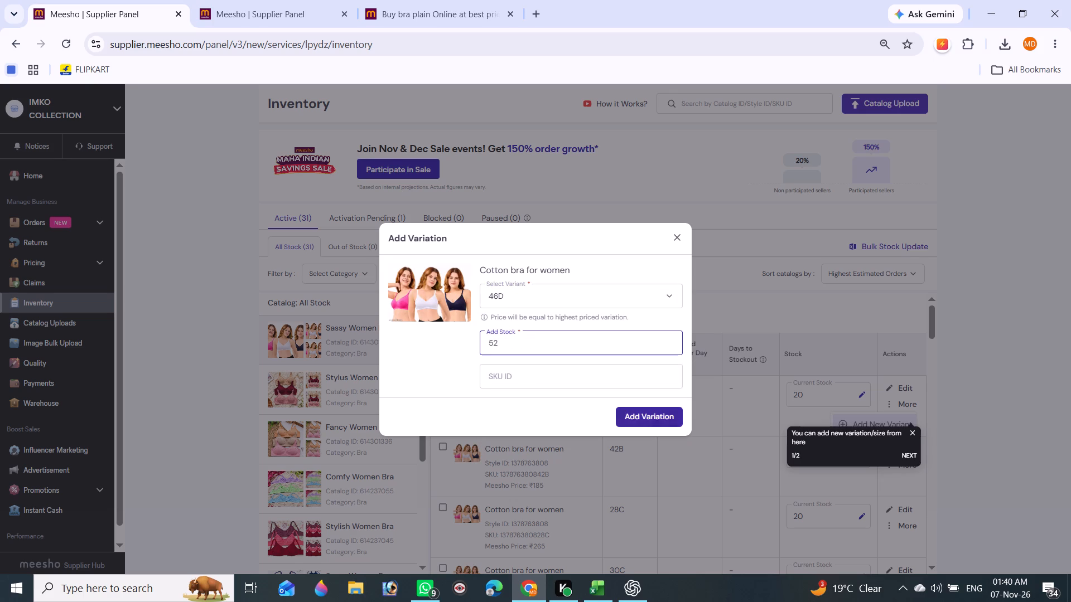
click(665, 417)
Add a 48D variation with a stock of 52 to the same Sassy Women Bra product.
click(897, 405)
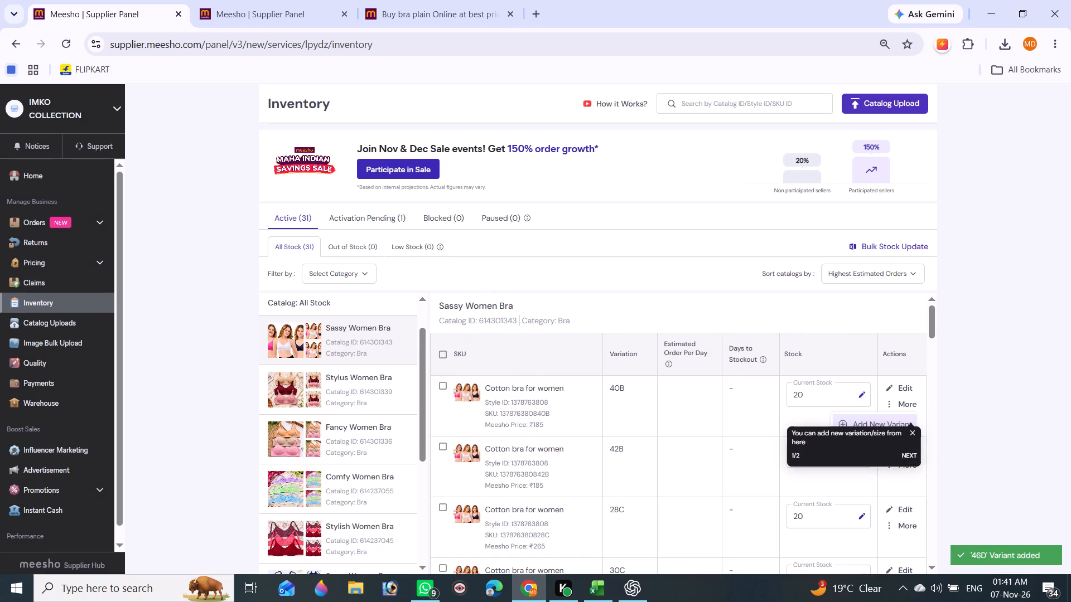
click(871, 424)
click(543, 297)
key(8)
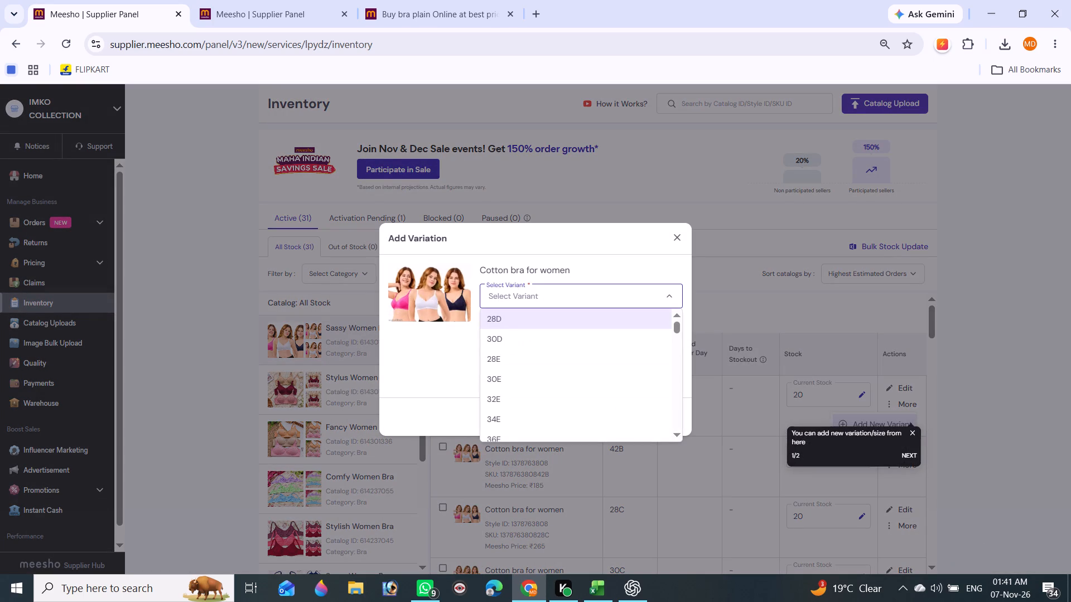
text(48)
click(526, 436)
click(536, 343)
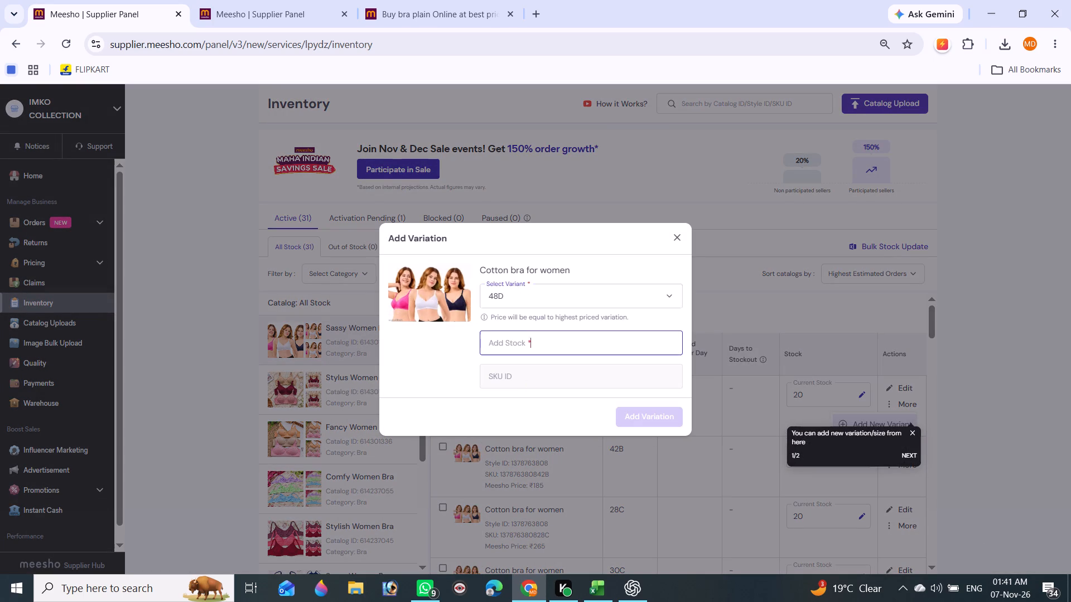
key(5)
key(2)
key(0)
key(BackSpace)
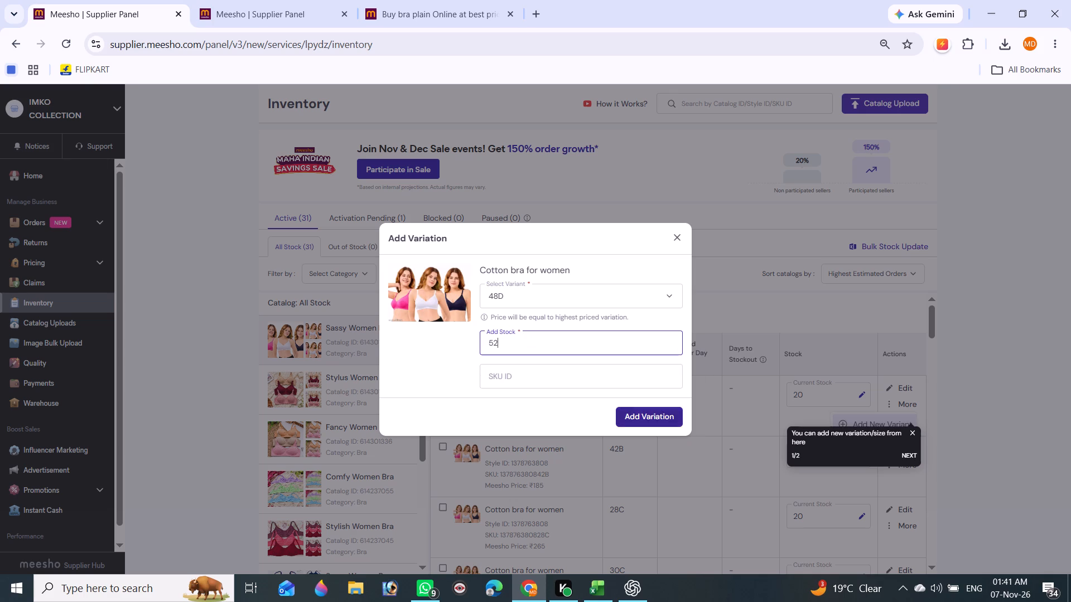
click(639, 415)
Check whether 46D is still offered as a new variation for Stylus Women Bra catalog 614301339.
scroll(338, 367, up, 1)
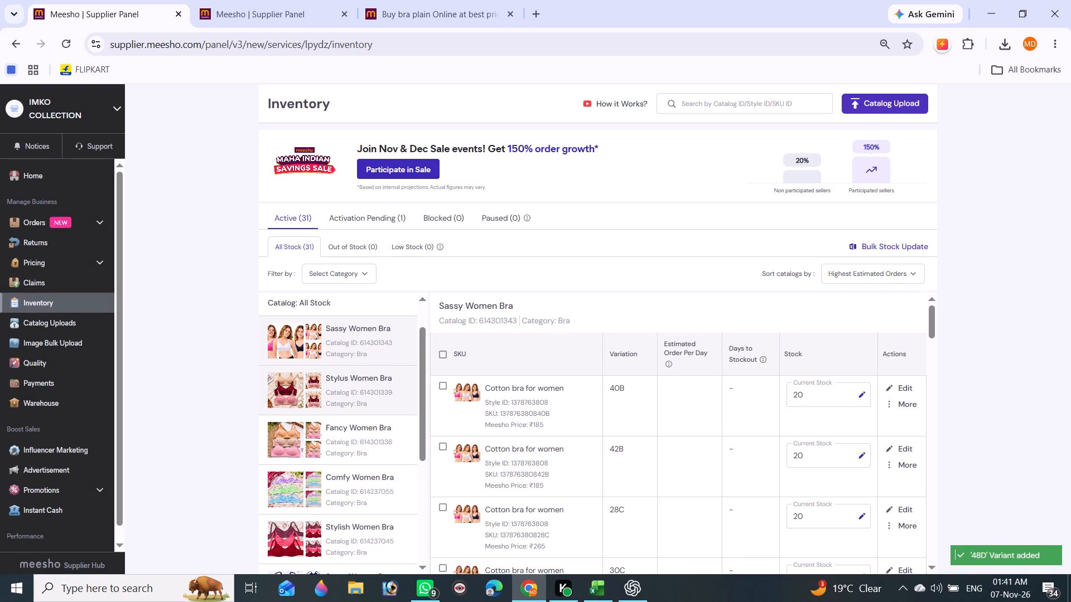
scroll(338, 368, up, 1)
click(341, 426)
scroll(404, 436, down, 1)
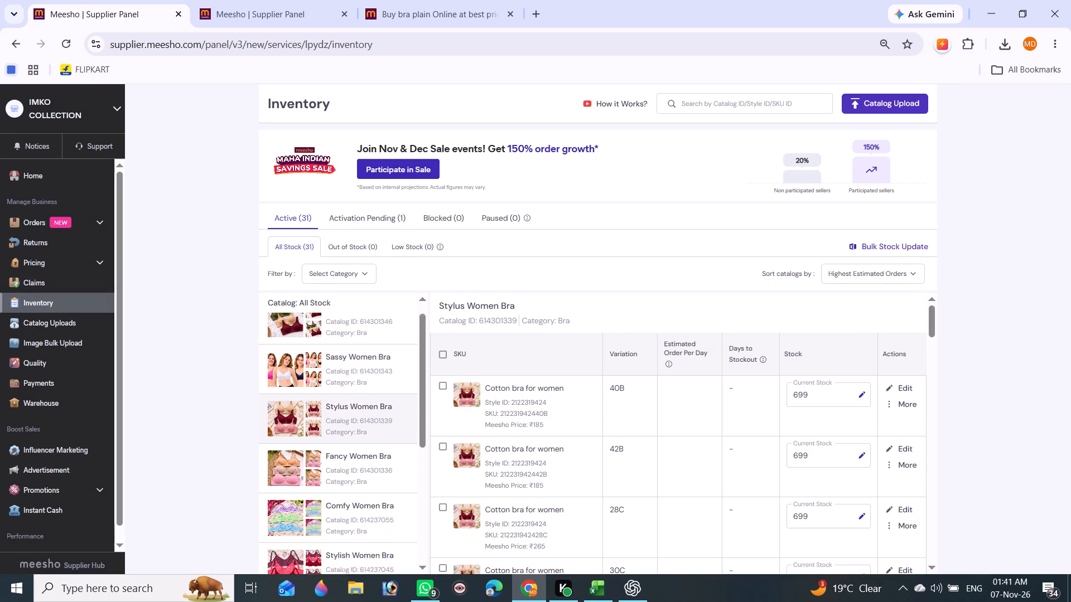
click(898, 400)
click(885, 423)
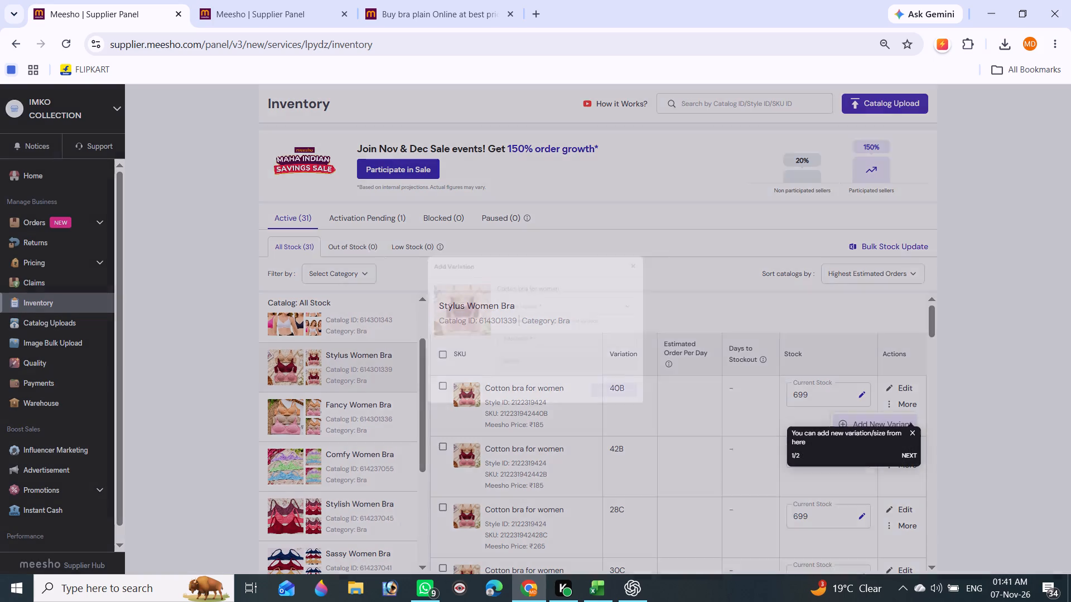
click(601, 304)
key(4)
key(6)
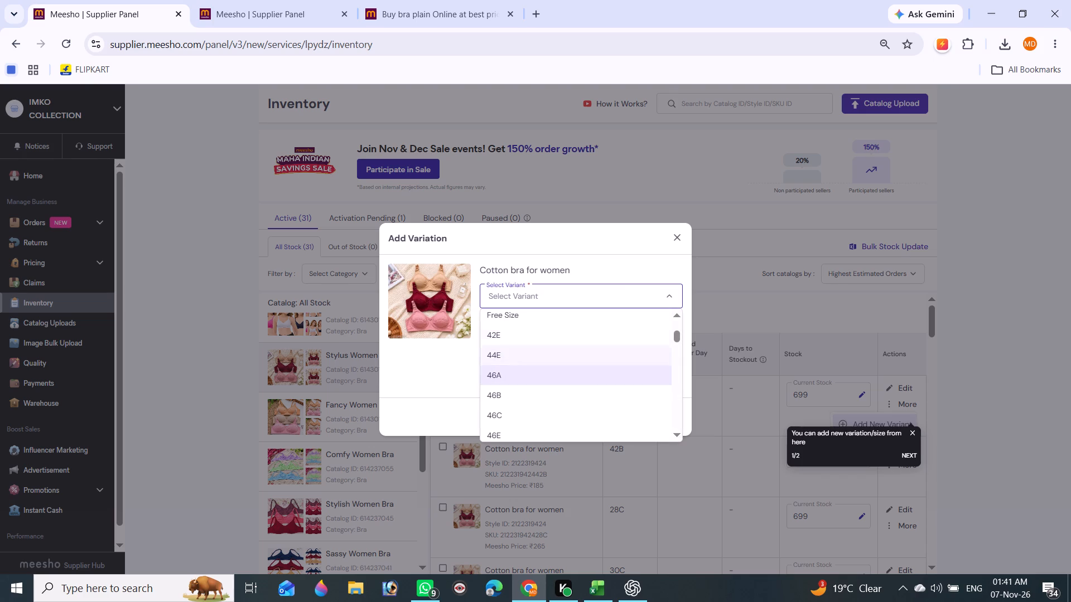
click(678, 240)
Look through the catalogs on pages 3 and 4 of the active catalog list.
scroll(291, 453, up, 4)
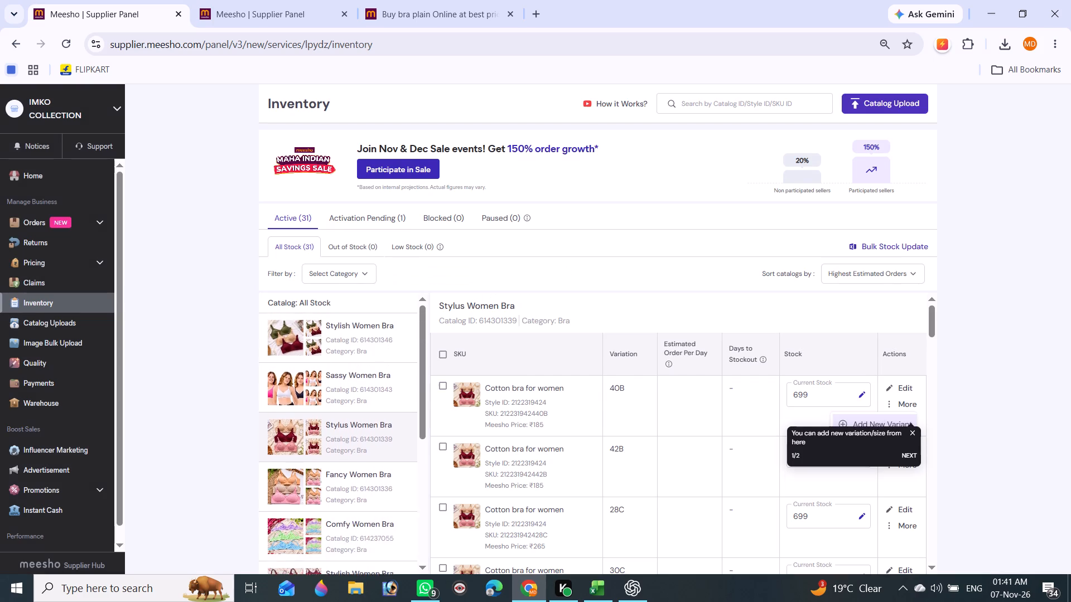
scroll(291, 452, down, 1)
scroll(291, 452, up, 1)
scroll(291, 452, down, 3)
scroll(336, 498, down, 7)
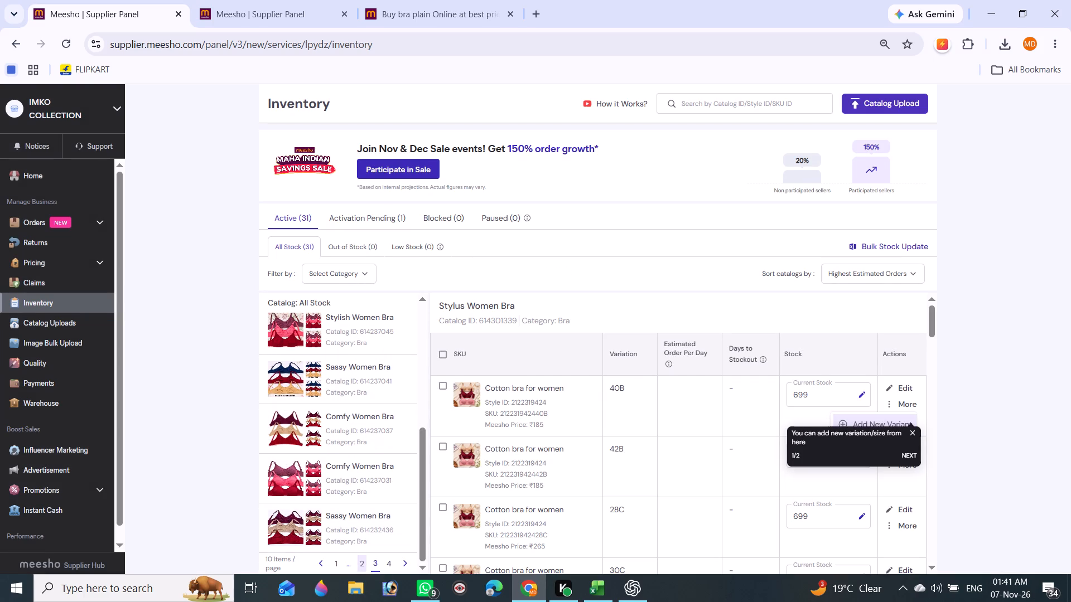
click(394, 561)
click(392, 561)
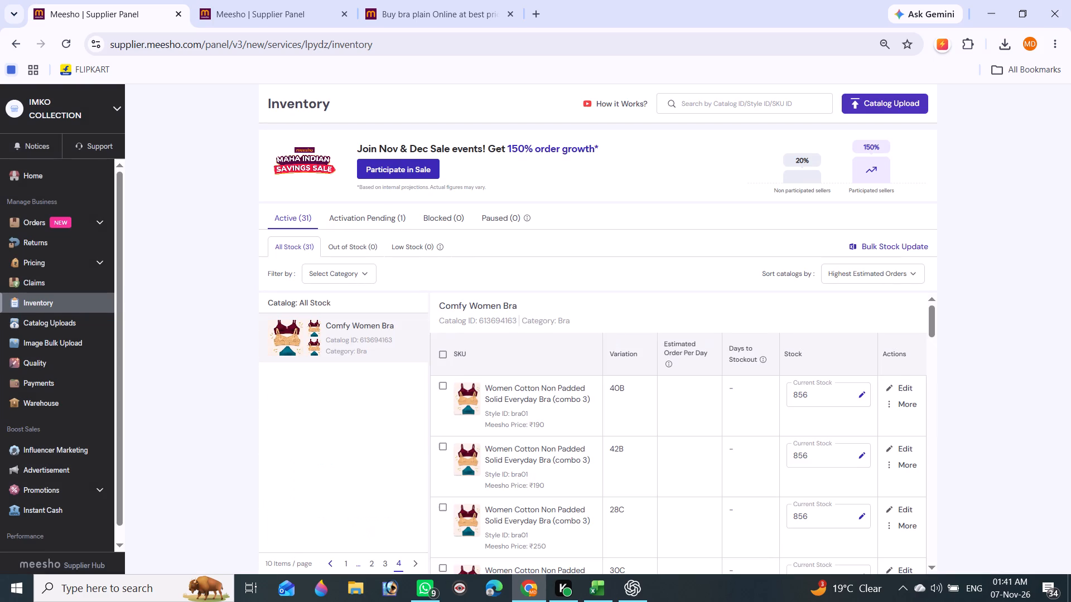
click(381, 564)
scroll(361, 542, down, 2)
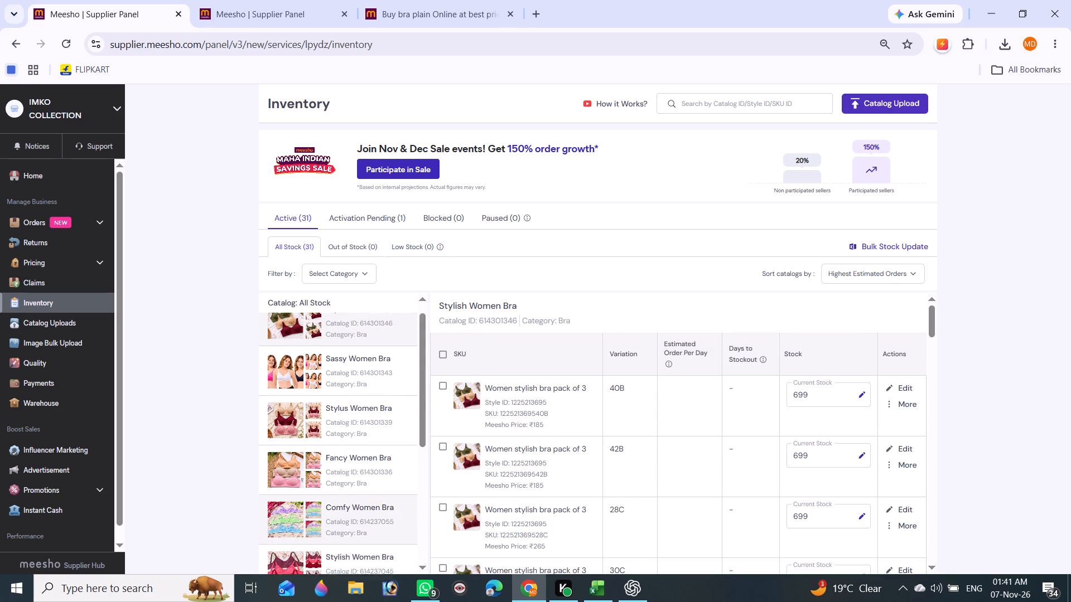
scroll(361, 541, down, 1)
scroll(361, 541, up, 1)
scroll(361, 541, down, 6)
Add a 46D variation with a stock of 20 to the Full Coverage bra in Stylish Women Bra catalog 614303260.
click(365, 566)
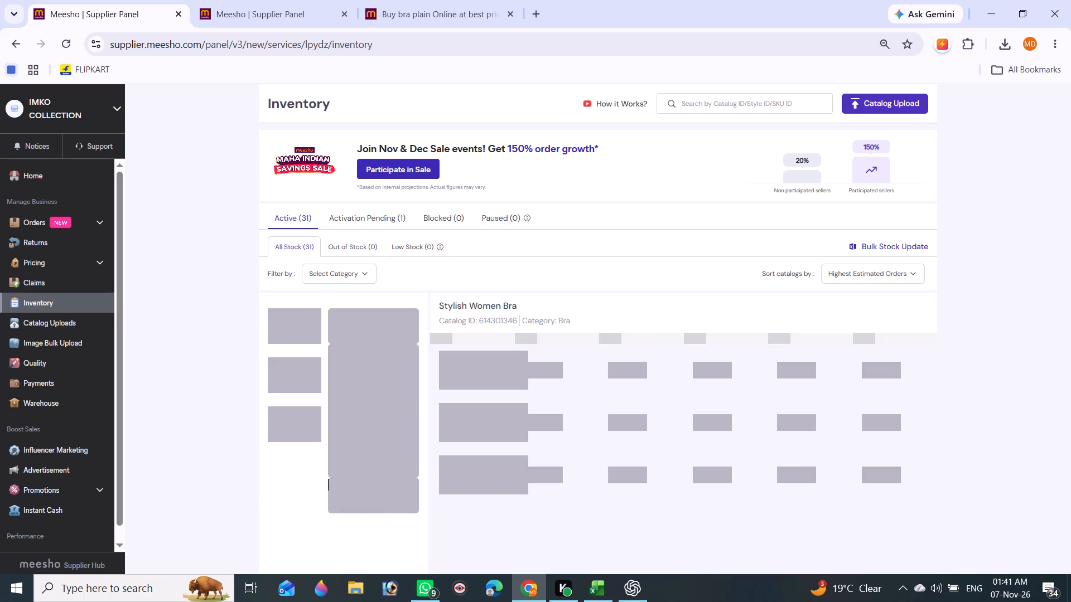
scroll(359, 386, up, 4)
click(344, 347)
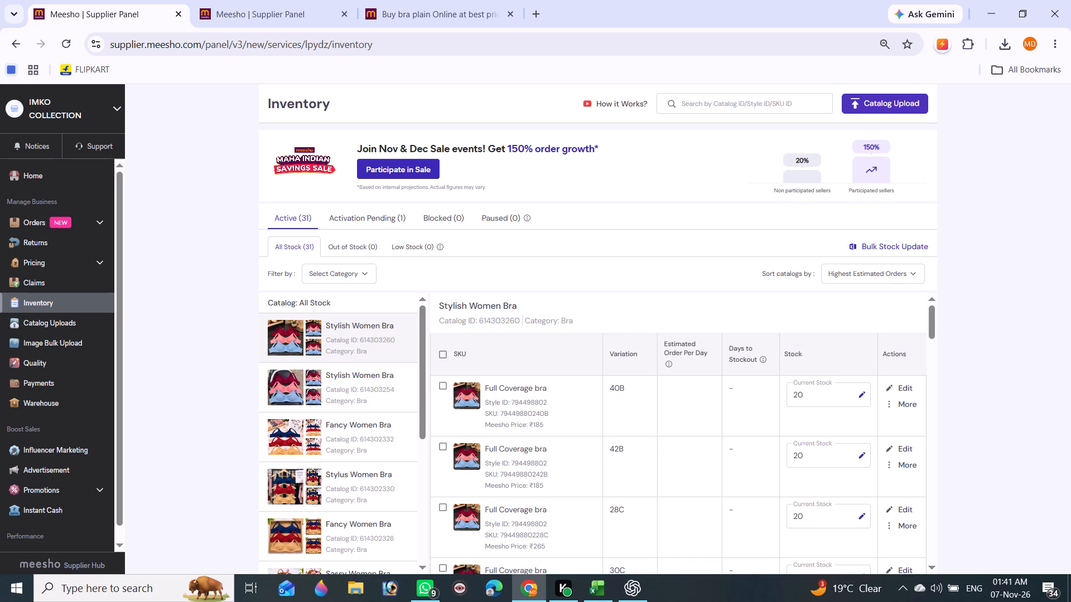
click(904, 409)
click(881, 430)
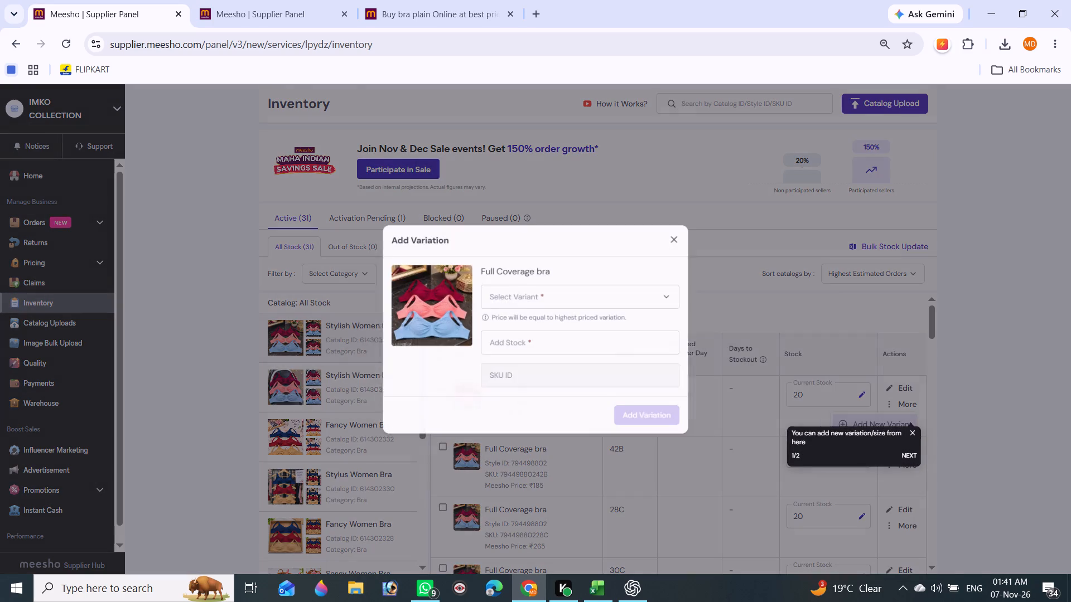
click(529, 310)
key(4)
click(543, 297)
key(4)
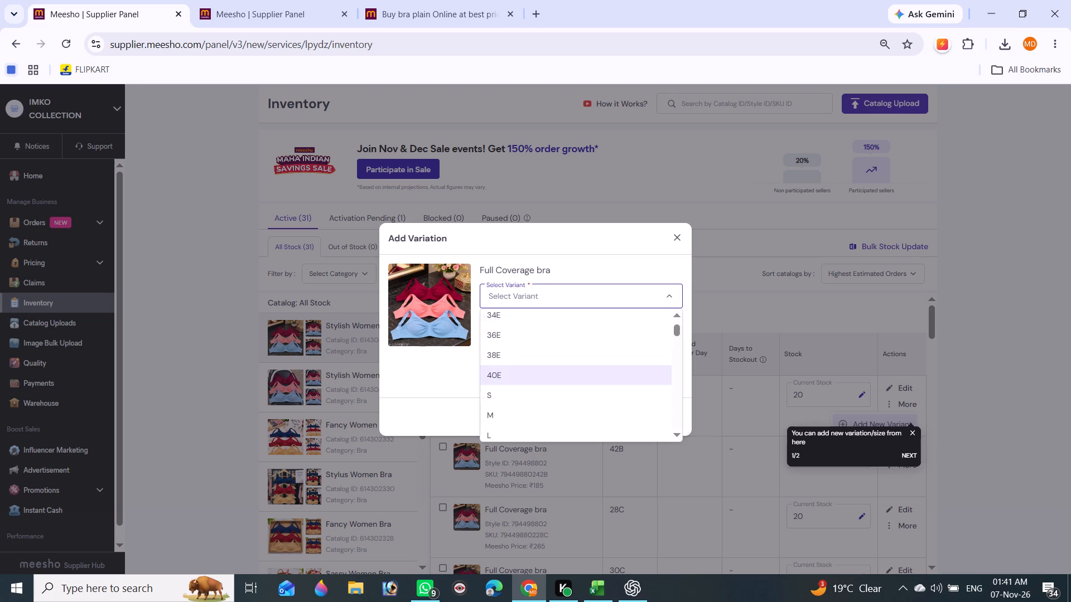
key(6)
click(535, 430)
click(542, 343)
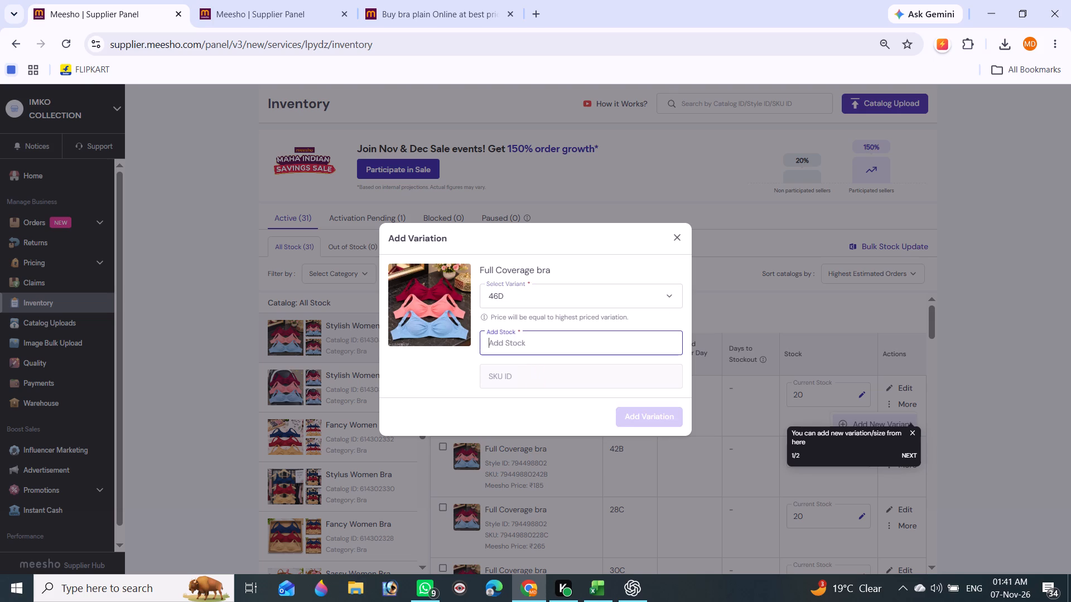
key(2)
key(0)
click(656, 409)
Add a 48D variation with a stock of 20 to the same Full Coverage bra in catalog 614303260.
click(899, 401)
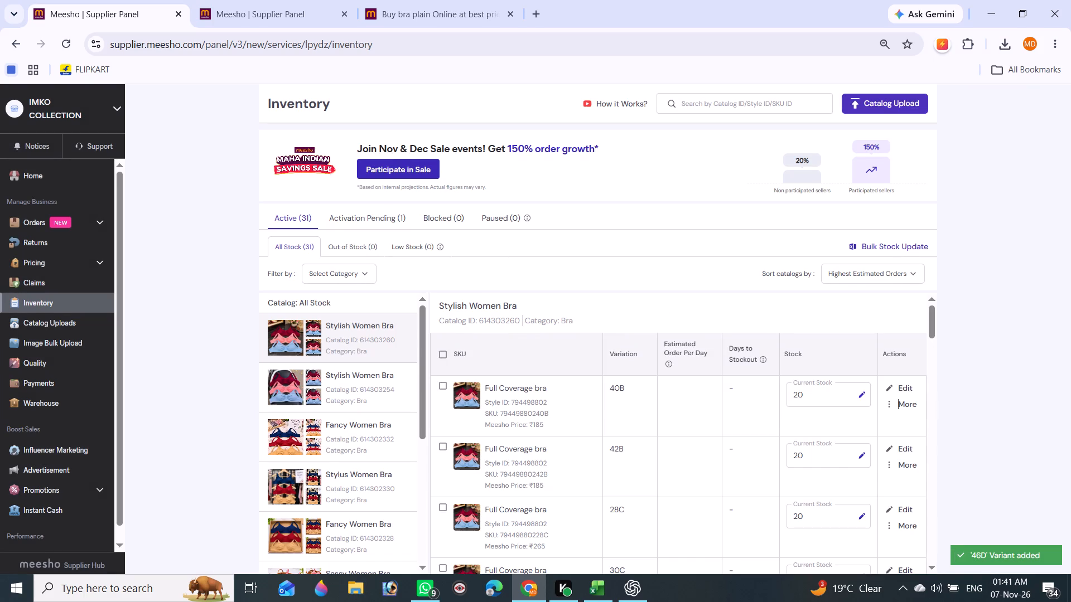
click(881, 423)
click(545, 299)
text(48)
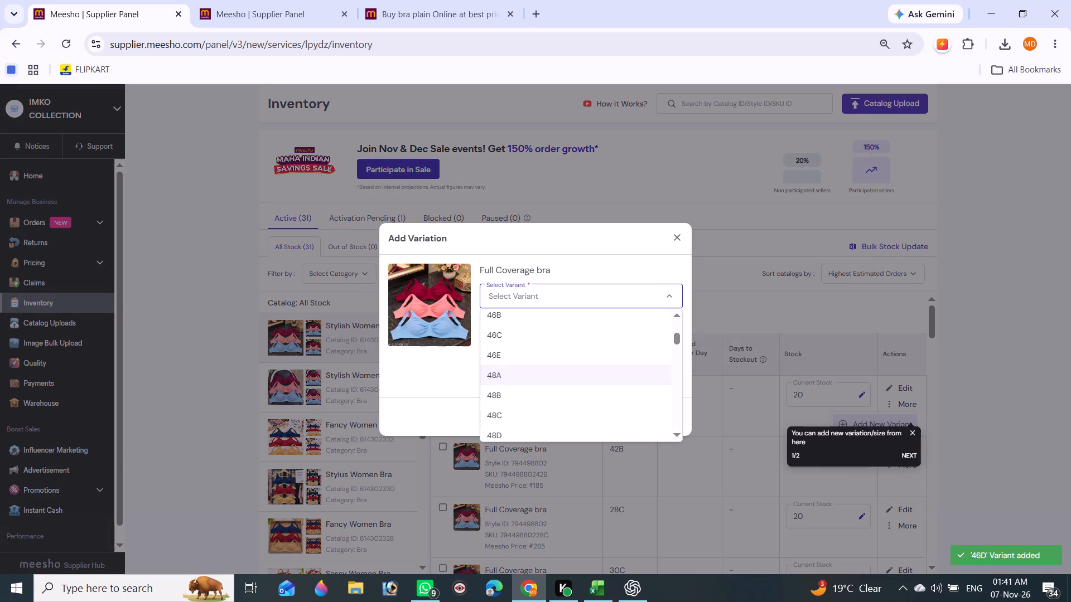
click(515, 432)
click(532, 343)
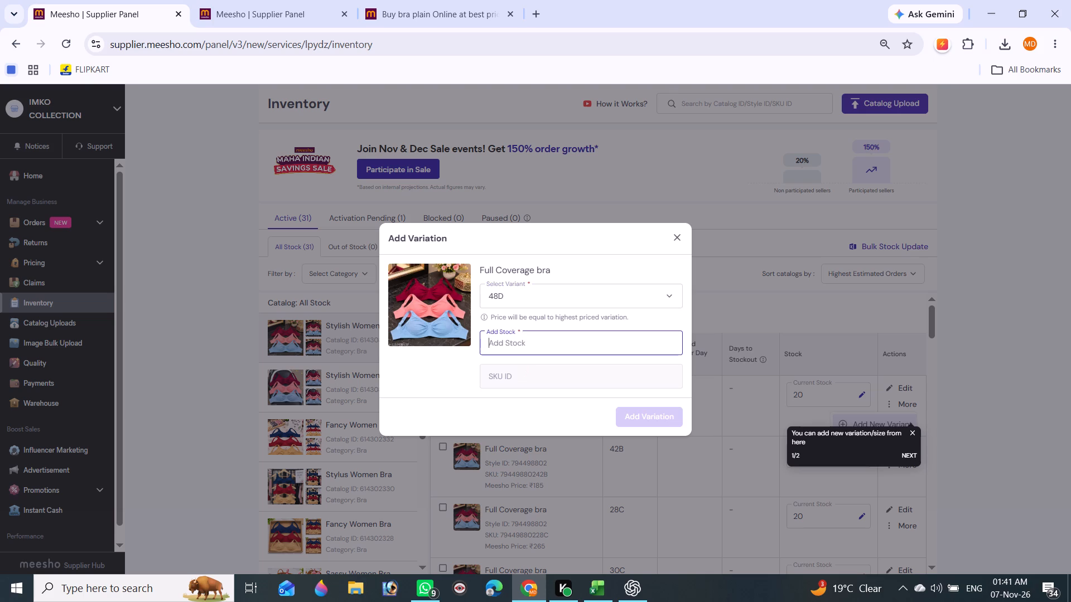
key(2)
key(0)
click(653, 412)
Add a 46D variation with a stock of 856 to the bra pack of 3 in Stylish Women Bra catalog 614303254.
click(380, 397)
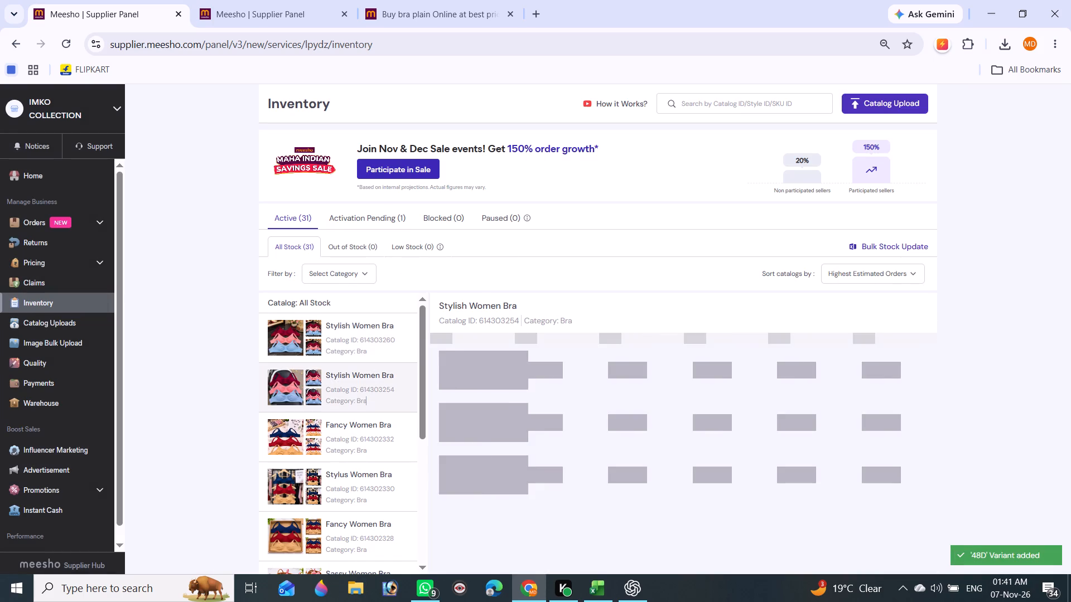
click(890, 404)
click(878, 422)
click(489, 263)
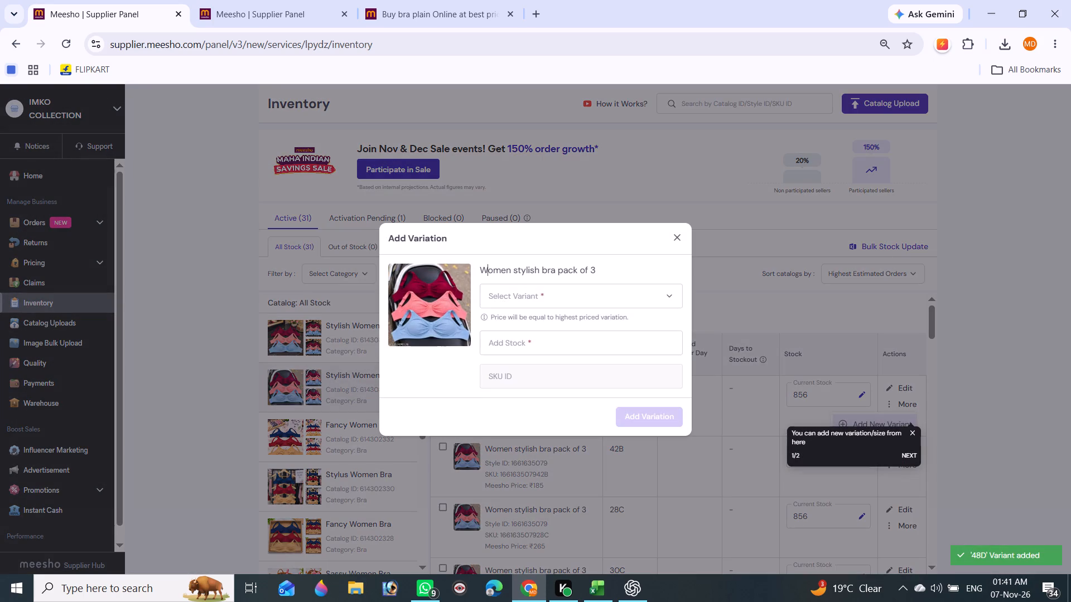
click(494, 290)
text(46)
click(508, 435)
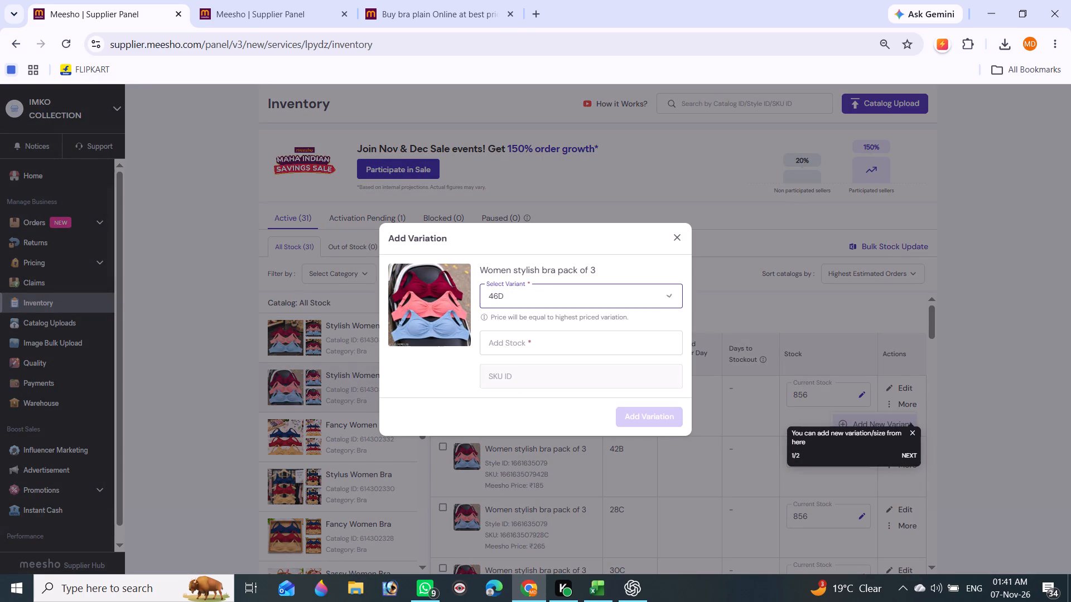
click(529, 351)
text(85)
key(6)
click(660, 414)
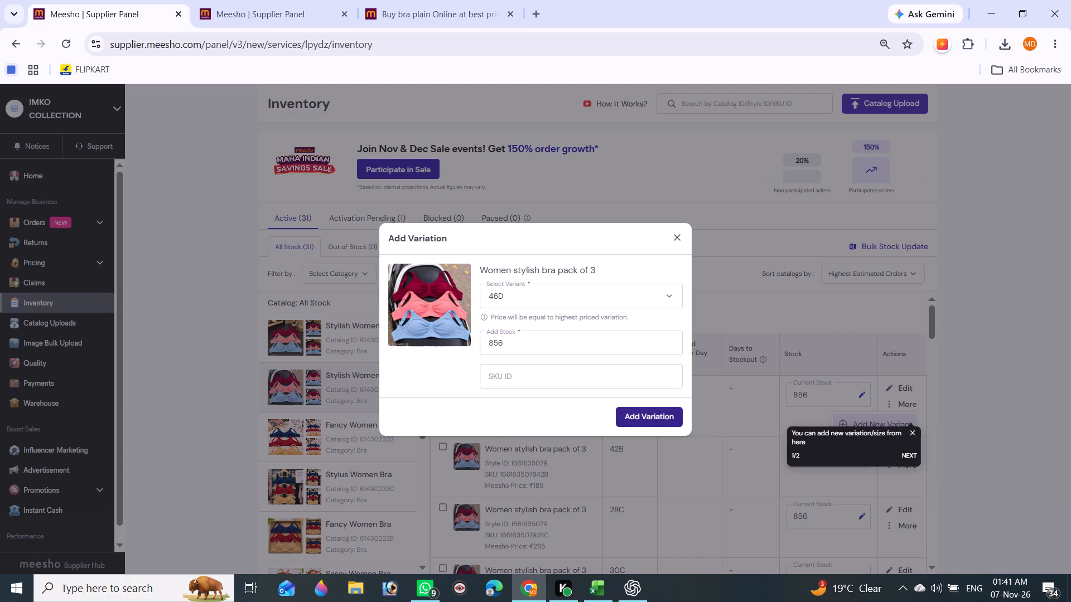
Add a 48D variation with a stock of 856 to the same bra pack of 3 in catalog 614303254.
click(904, 405)
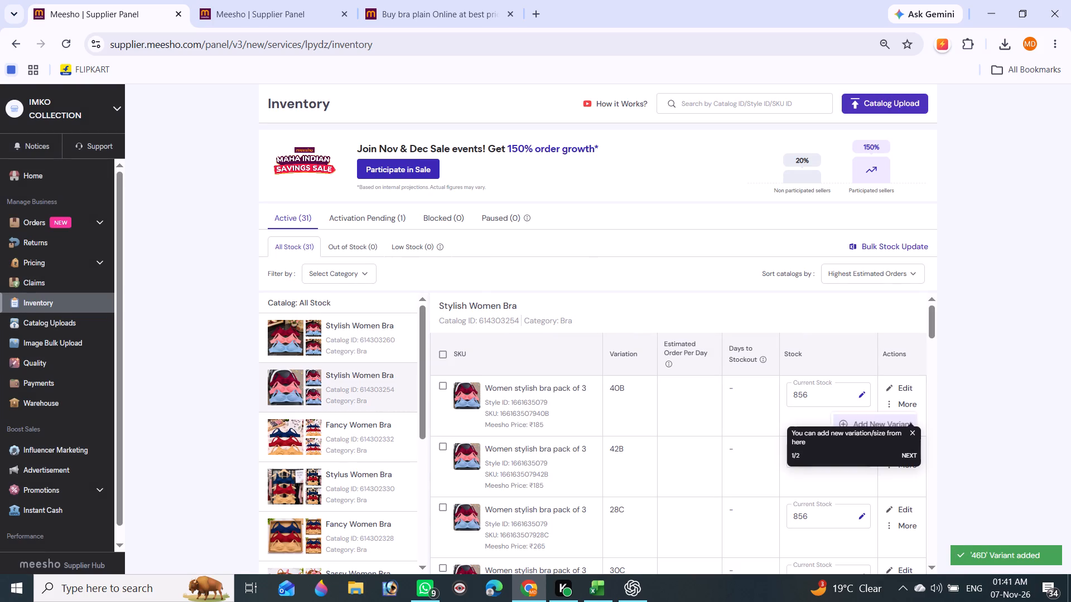
click(881, 424)
click(599, 299)
text(48)
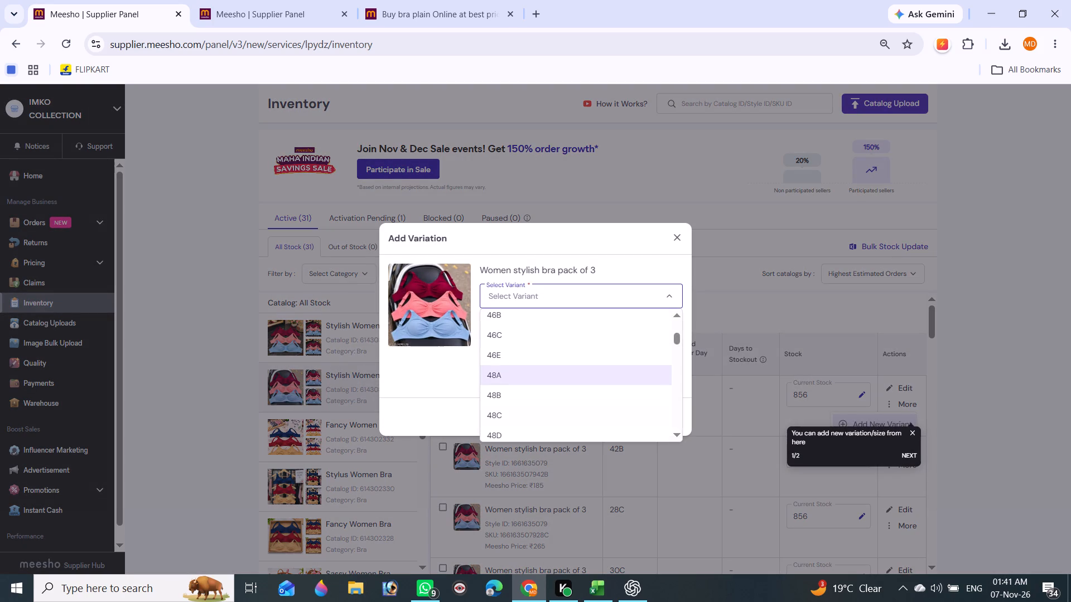
click(524, 430)
click(530, 353)
text(85)
key(6)
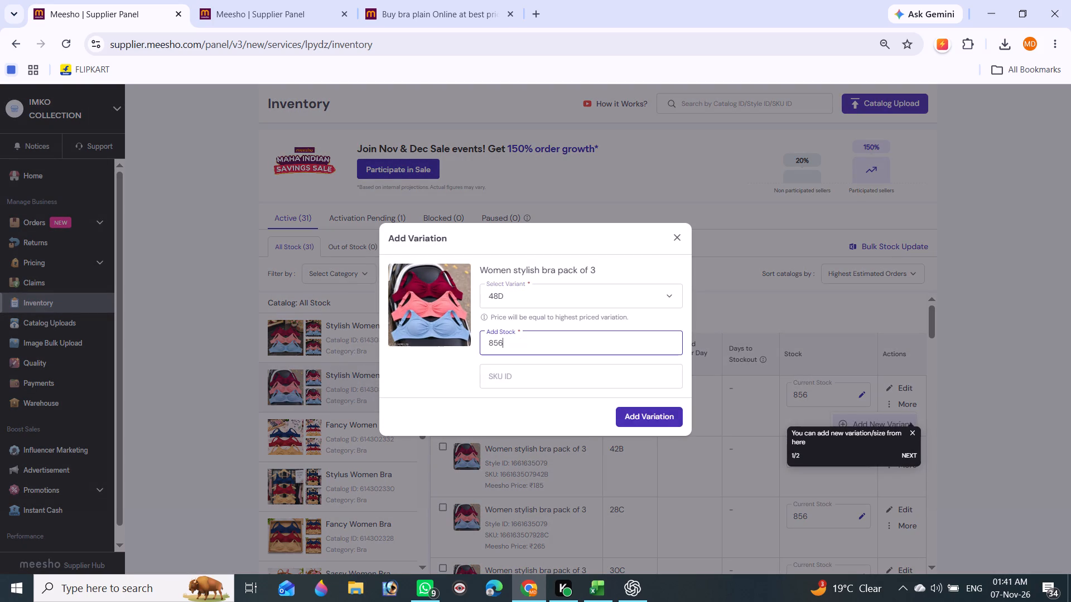
click(678, 418)
Add a 46D variation with a stock of 856 to the Full Coverage bra in Fancy Women Bra catalog 614302332.
click(326, 437)
click(898, 400)
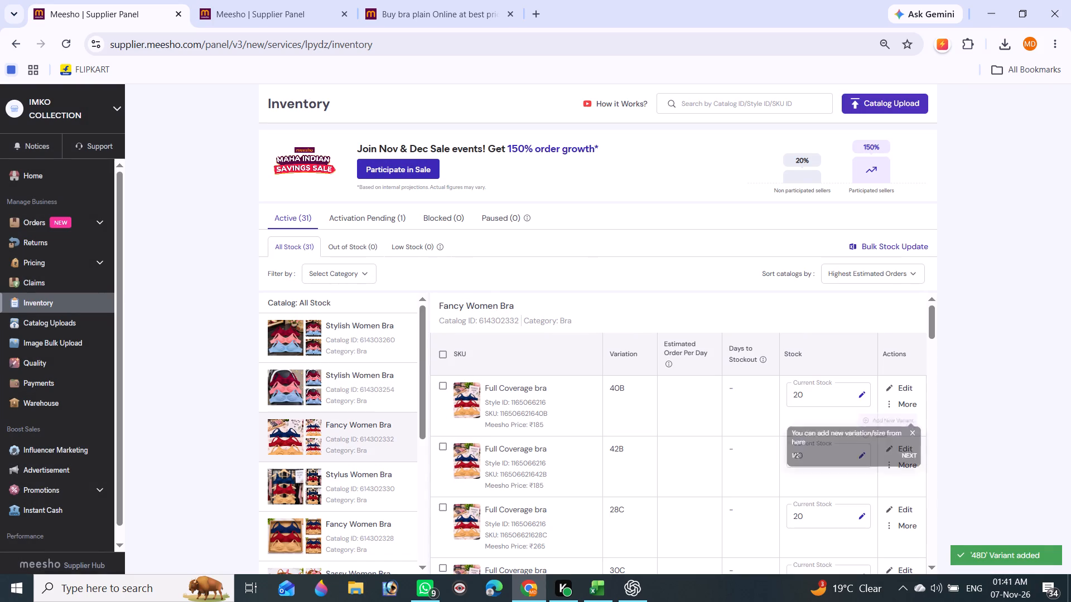
click(866, 423)
click(596, 290)
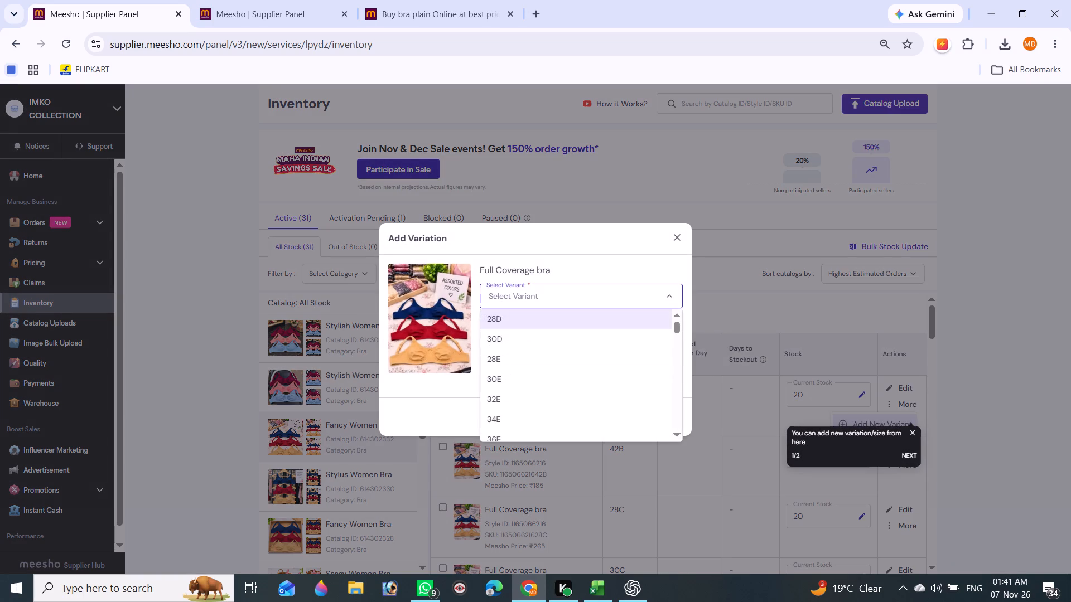
text(46)
click(554, 430)
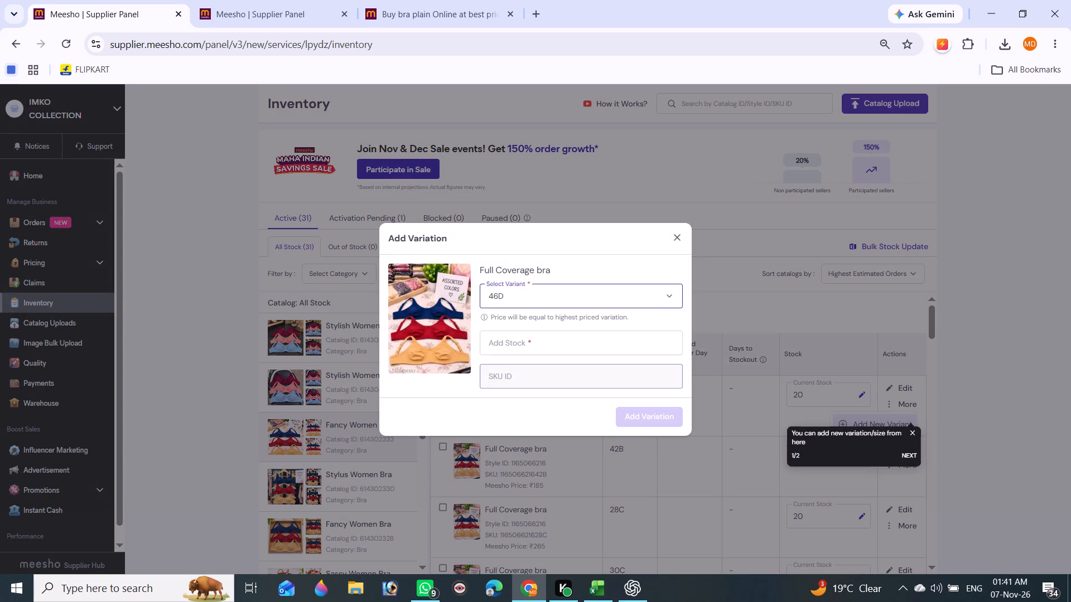
click(555, 339)
text(856)
click(644, 406)
click(644, 410)
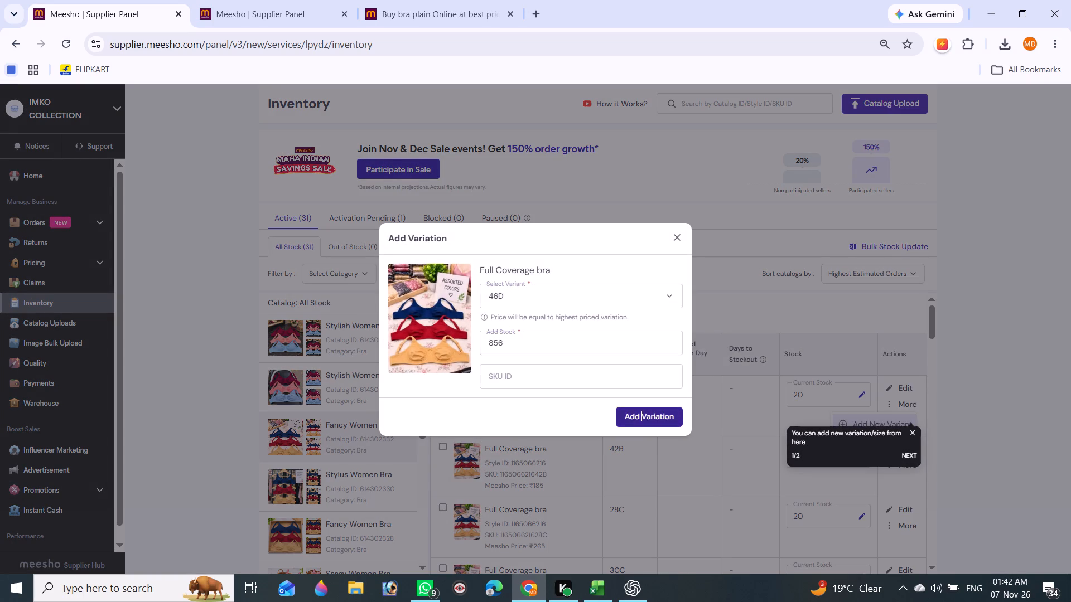
Add a 48D variation with a stock of 856 to the same Full Coverage bra in catalog 614302332.
click(901, 404)
click(866, 424)
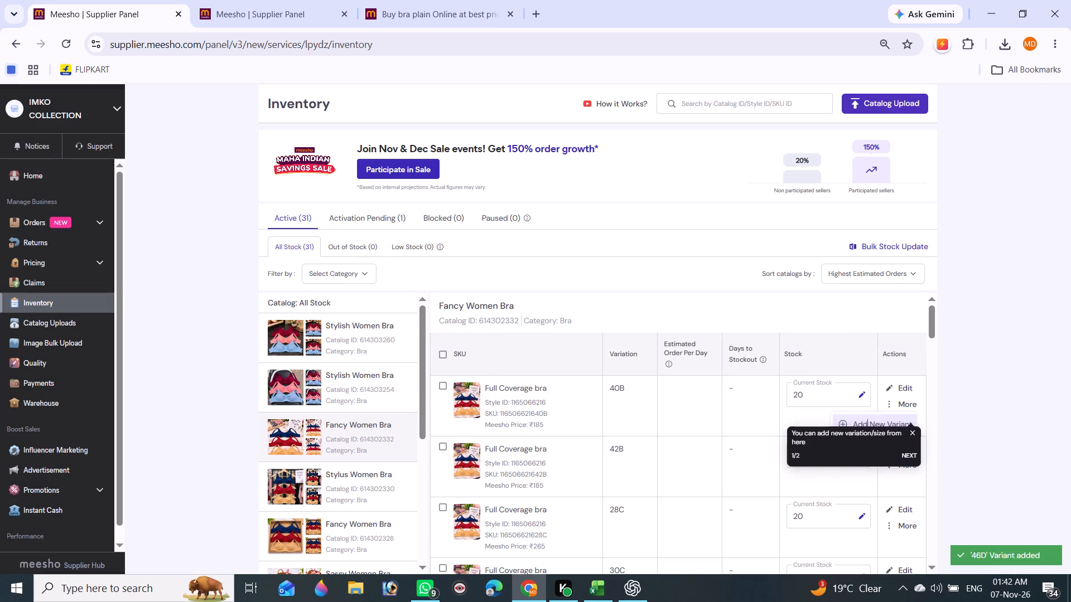
click(552, 273)
click(560, 285)
key(4)
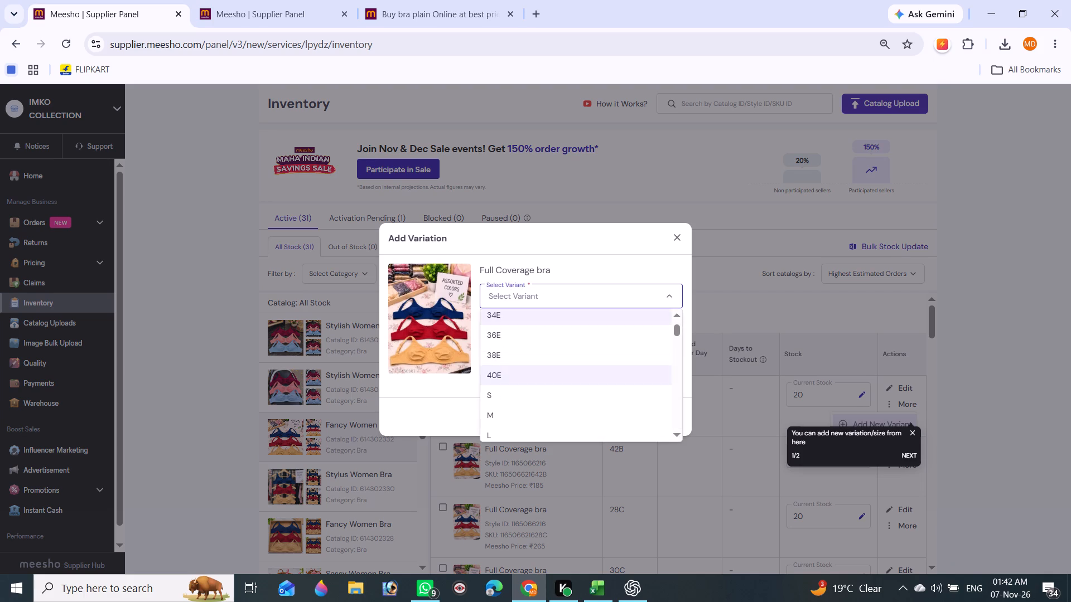
key(8)
click(498, 429)
click(533, 346)
key(8)
key(5)
key(6)
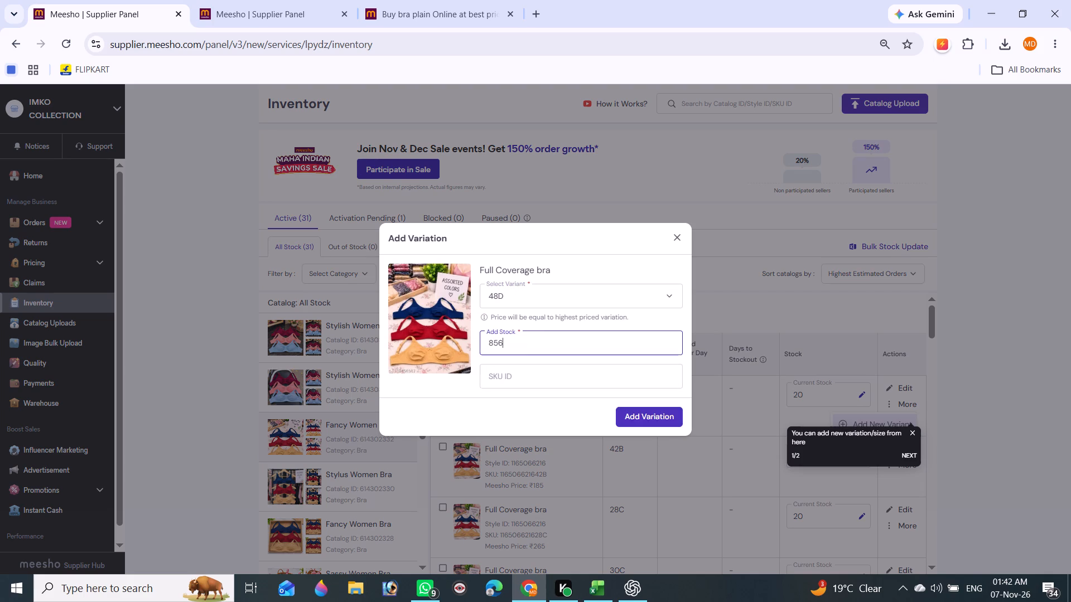
click(635, 409)
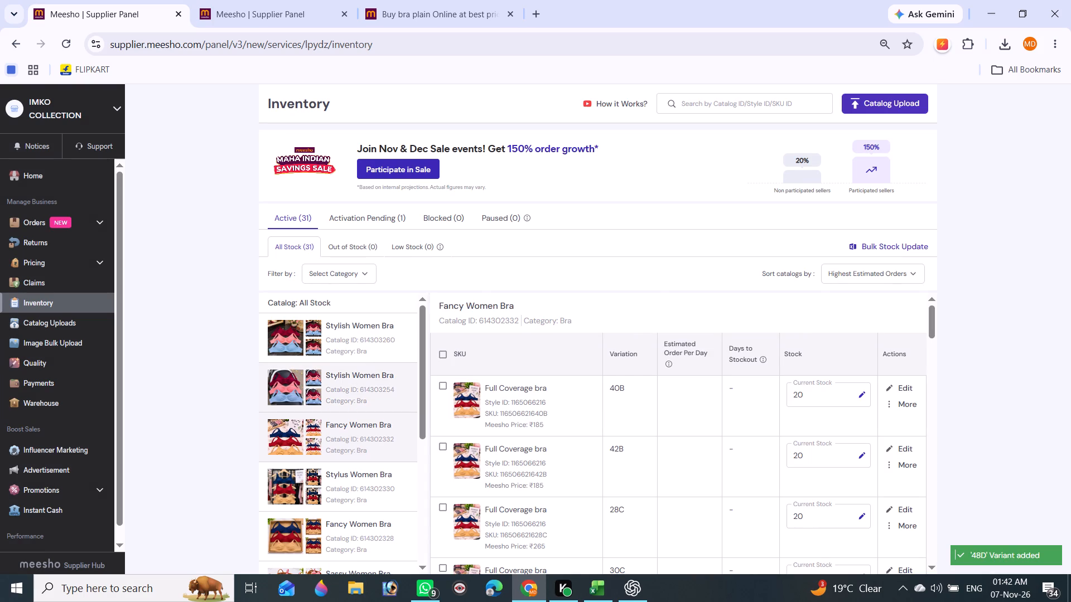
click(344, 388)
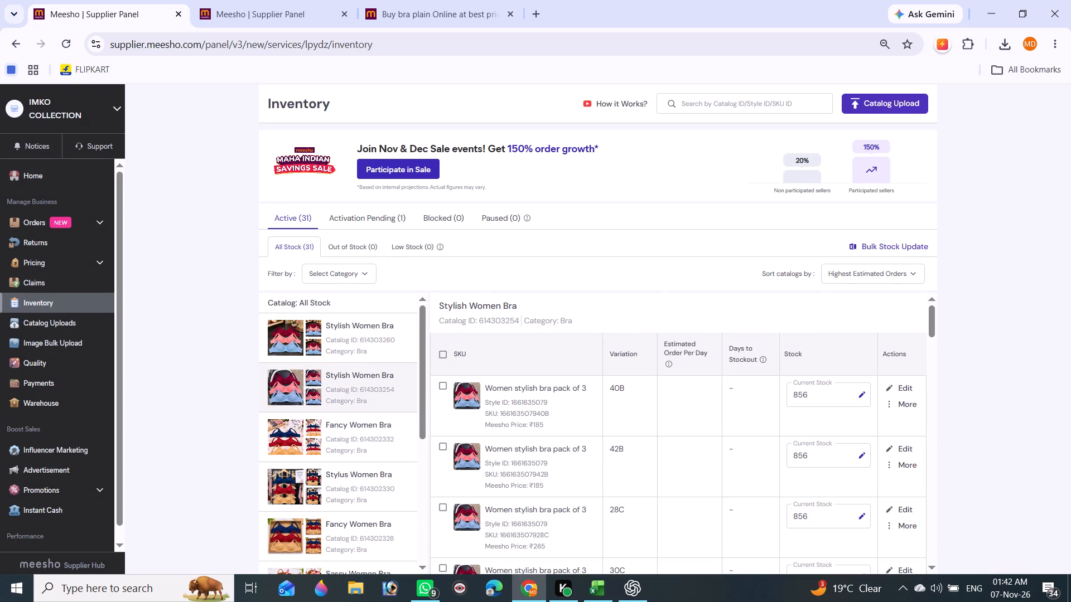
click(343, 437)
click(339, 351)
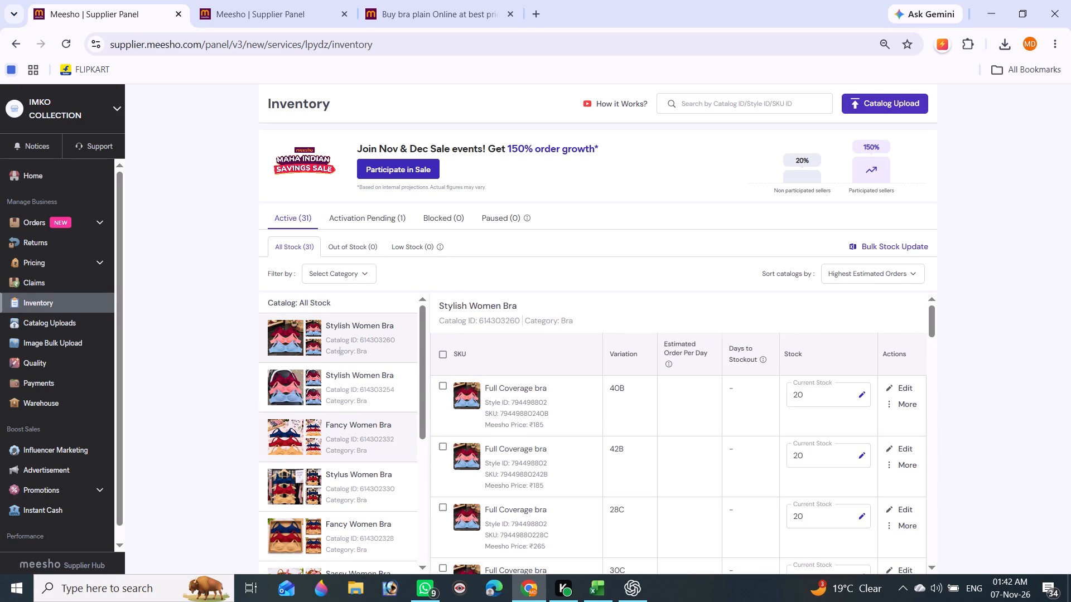
Add a 46D variation with a stock of 856 to the Full Coverage bra in Stylus Women Bra catalog 614302330.
click(349, 480)
click(905, 404)
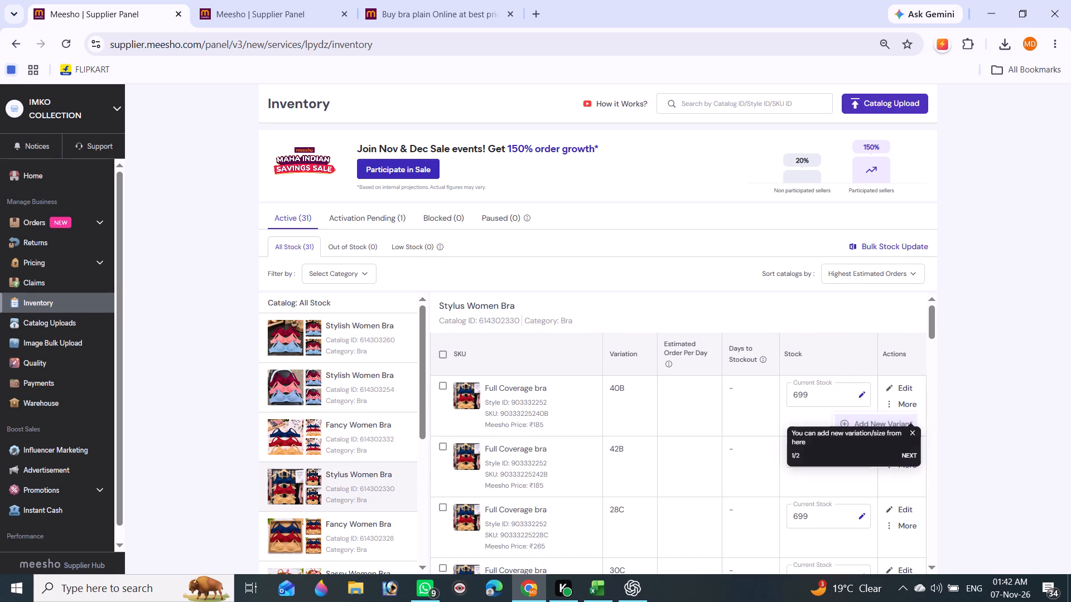
click(895, 421)
click(602, 299)
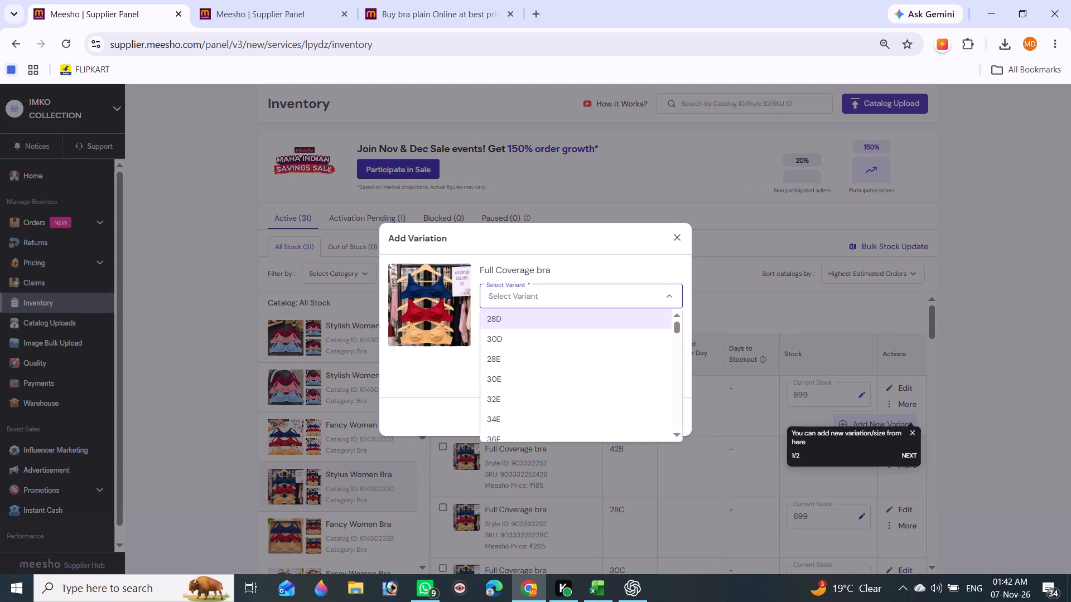
key(4)
key(6)
click(539, 434)
click(551, 341)
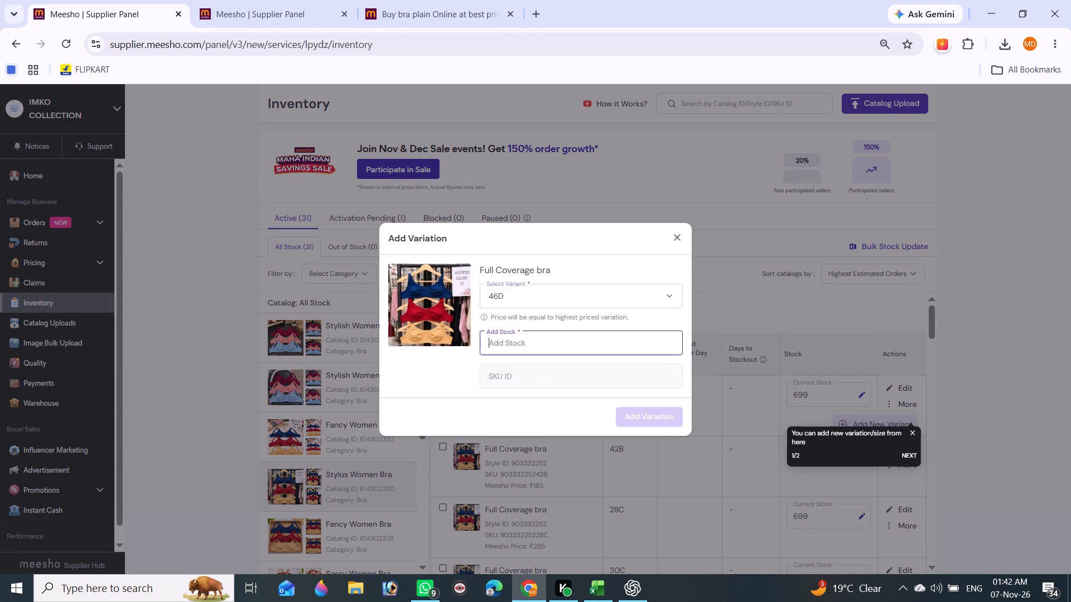
key(8)
key(5)
key(6)
click(649, 406)
click(645, 421)
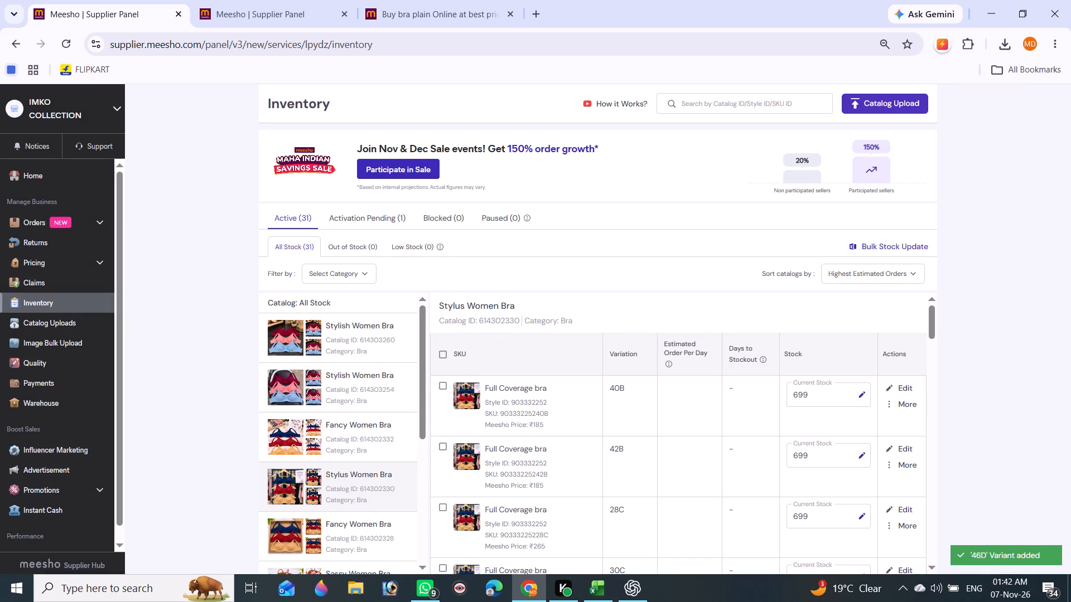
Add a 48D variation with a stock of 856 to the same Full Coverage bra in catalog 614302330.
click(904, 409)
click(888, 425)
click(582, 297)
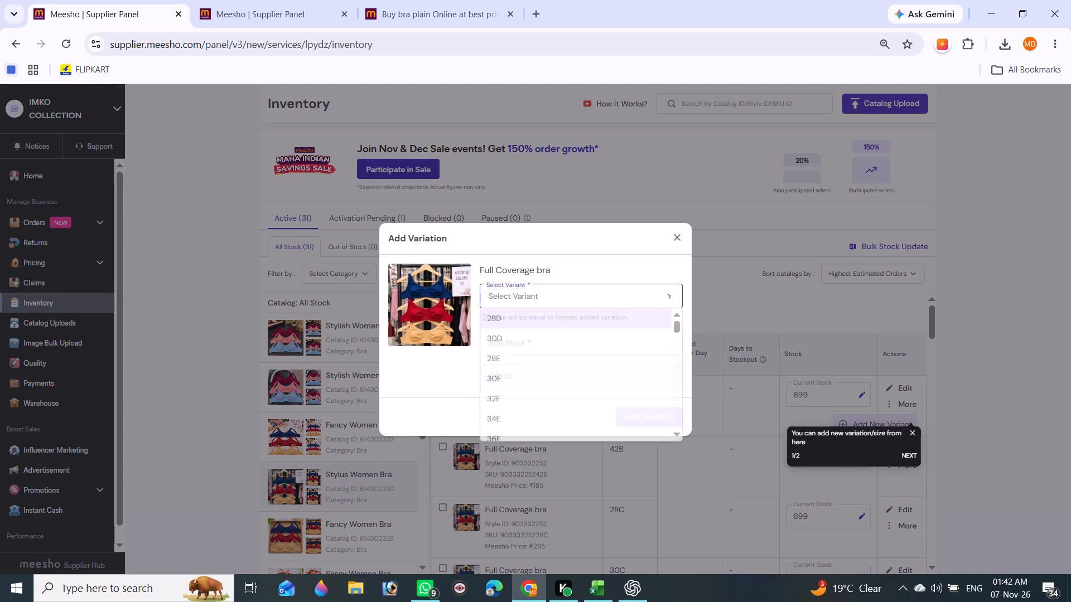
text(48)
click(502, 431)
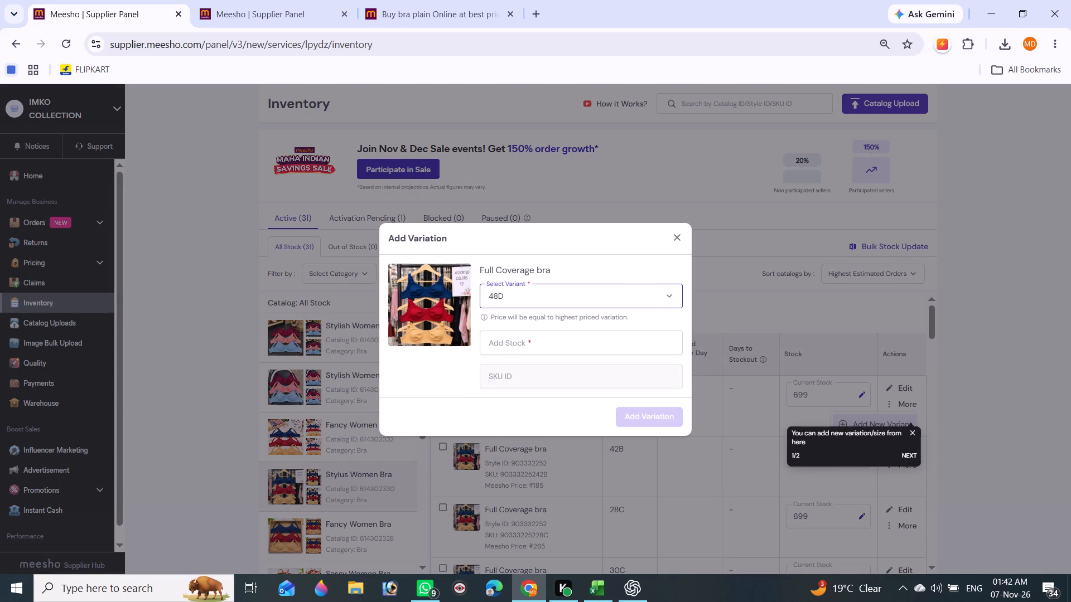
click(529, 349)
text(85)
key(6)
click(660, 415)
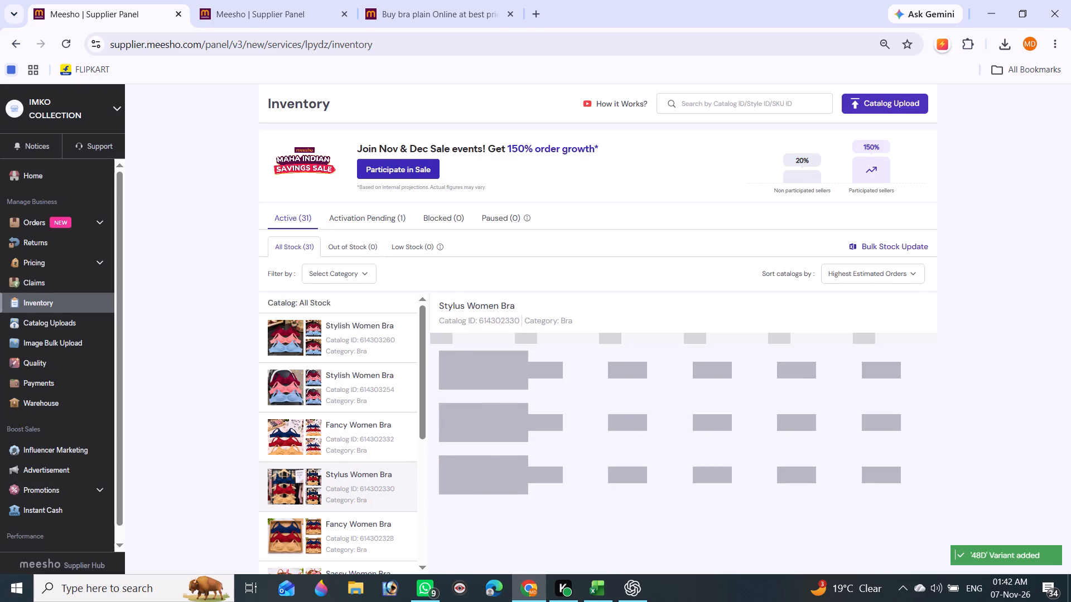
Add a 46D variation with a stock of 856 to the Women stylish bra pack of 3 in Fancy Women Bra catalog 614302328.
click(302, 522)
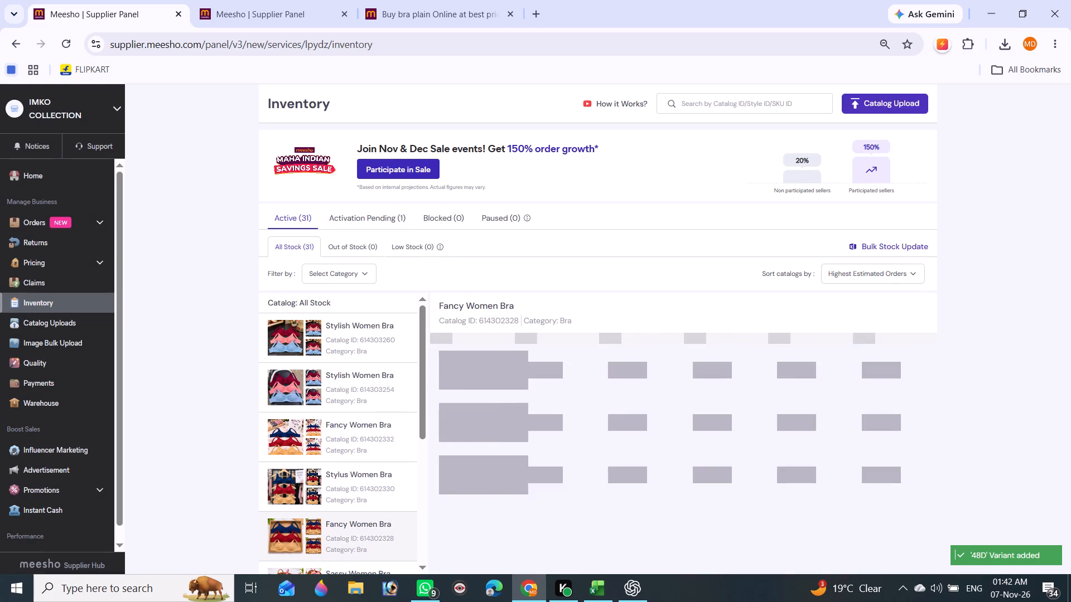
click(901, 405)
click(896, 417)
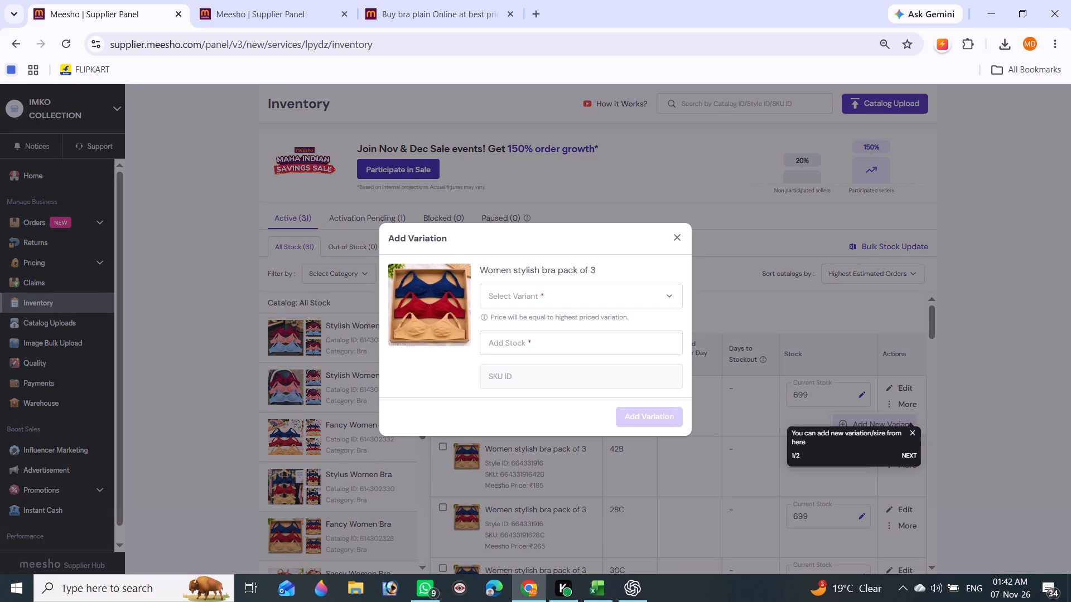
click(619, 303)
key(4)
key(6)
click(537, 429)
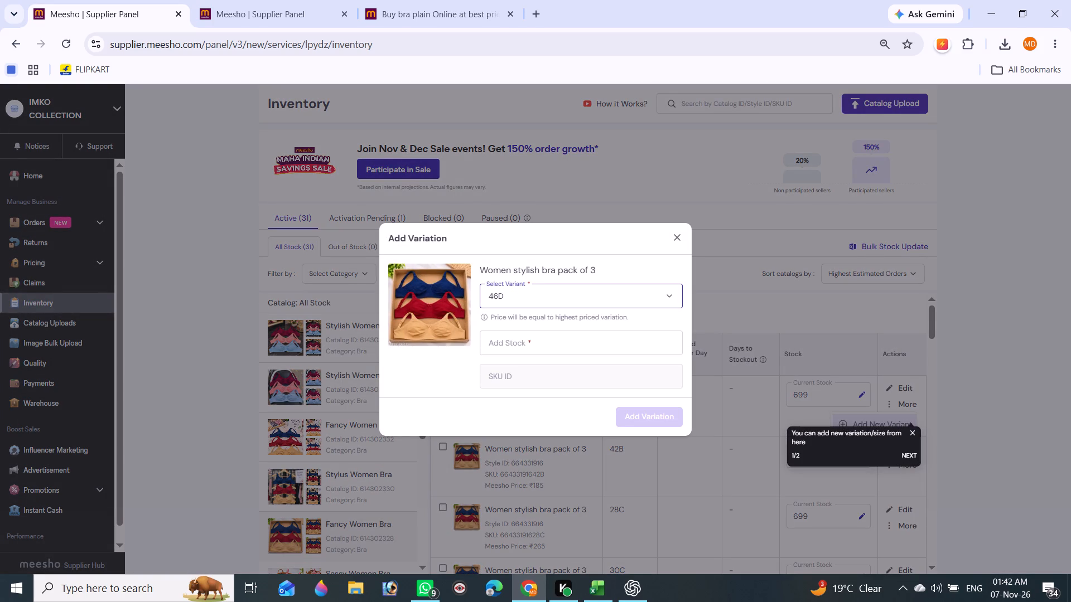
click(554, 325)
click(554, 341)
key(8)
key(5)
key(6)
click(669, 439)
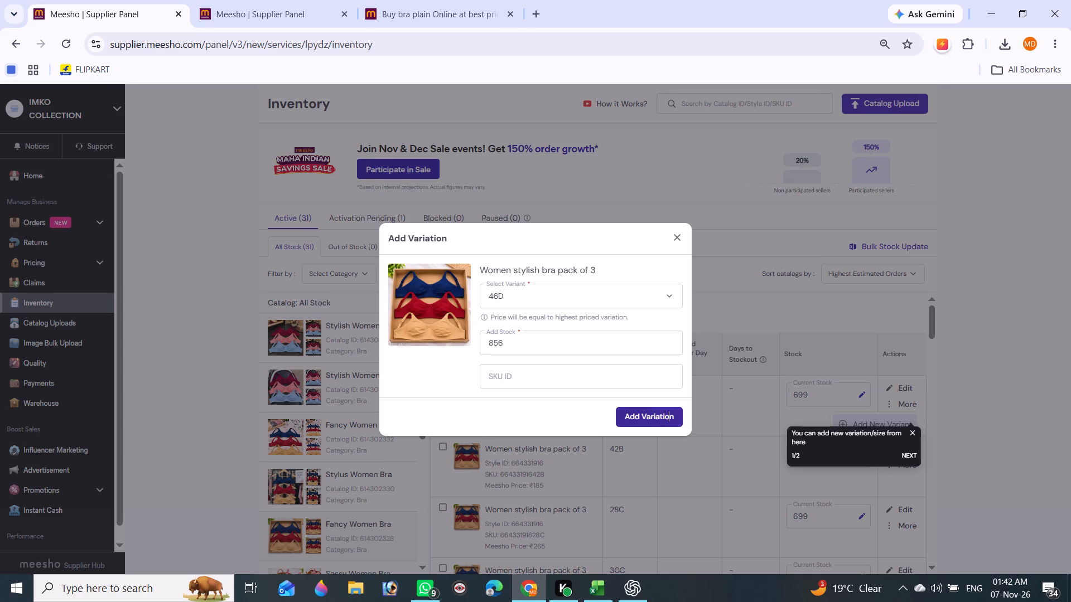
click(662, 421)
Add a 48D variation with a stock of 856 to the same Women stylish bra pack of 3 in catalog 614302328.
click(904, 469)
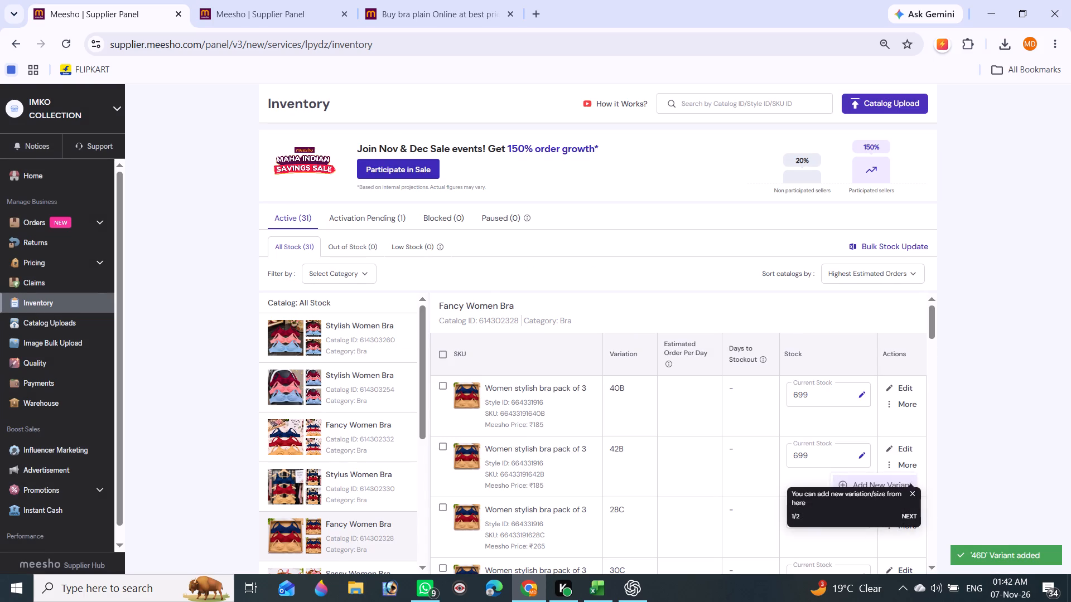
click(885, 483)
click(500, 292)
text(48)
click(494, 433)
click(518, 345)
key(8)
key(5)
key(6)
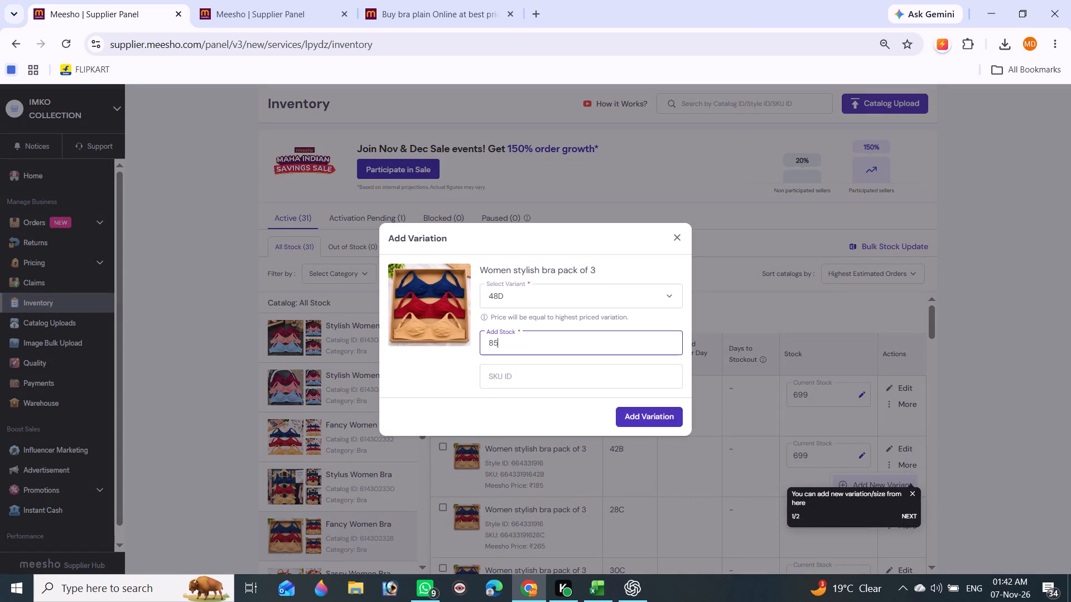
click(640, 413)
Add a 46D variation with a stock of 856 to the Cotton bra for women in Sassy Women Bra catalog 614302324.
scroll(283, 447, down, 2)
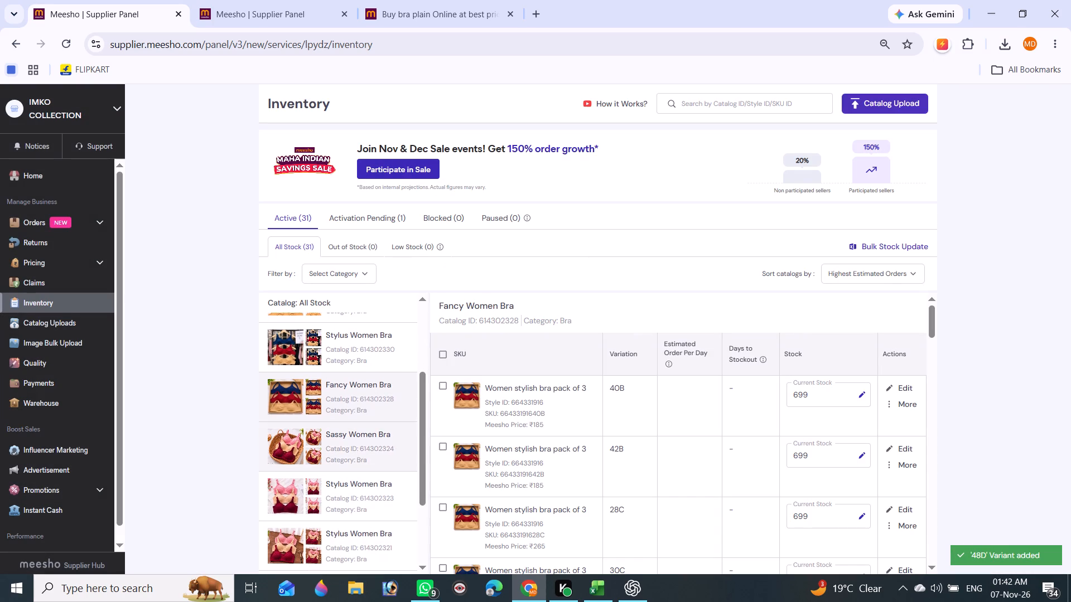
click(308, 401)
click(298, 429)
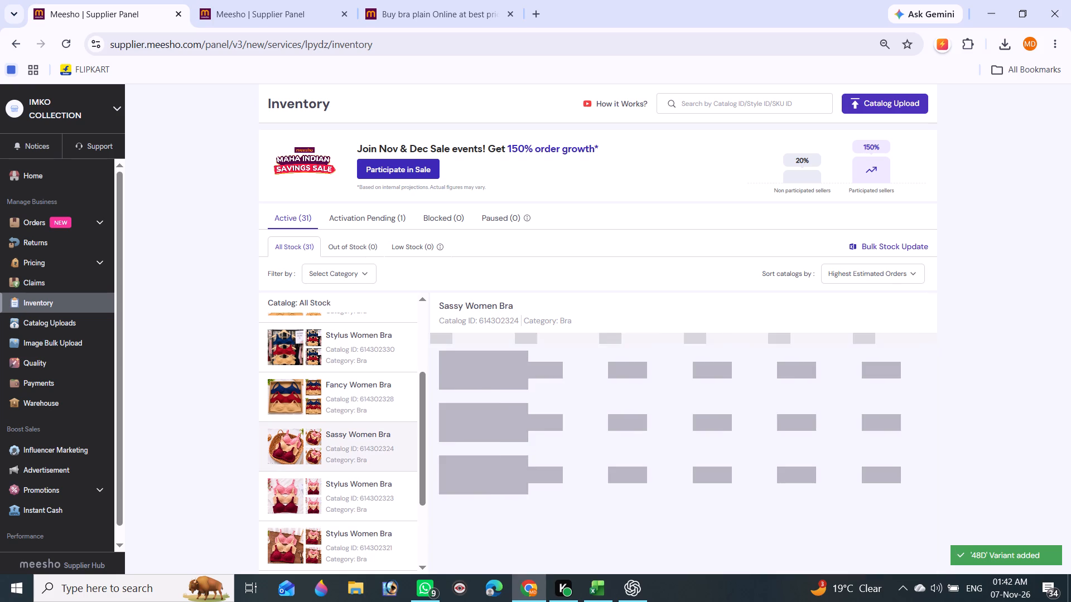
click(894, 403)
click(890, 421)
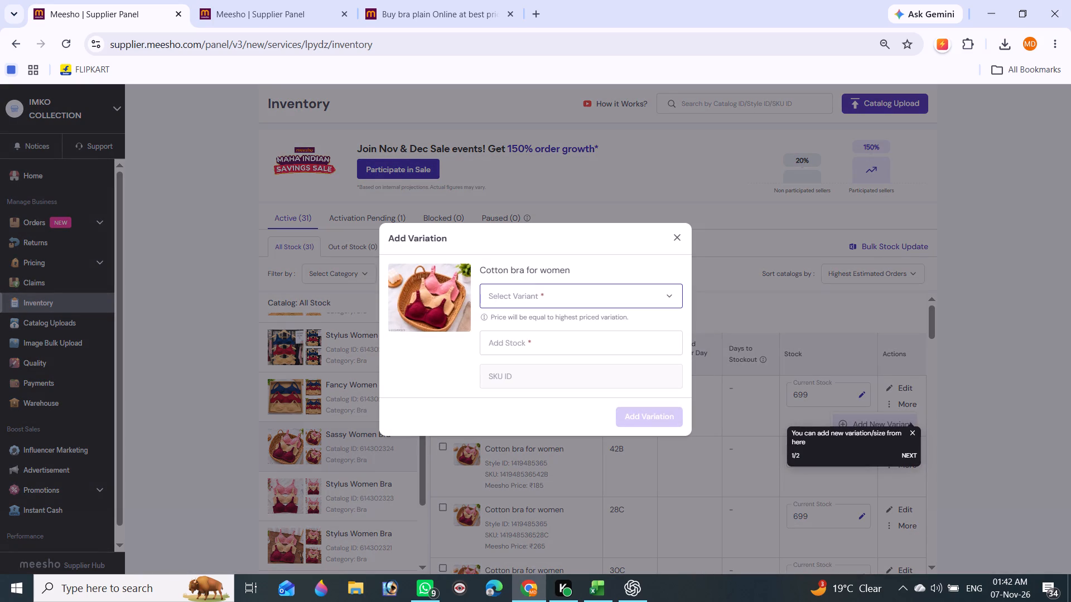
click(586, 286)
key(4)
key(6)
key(d)
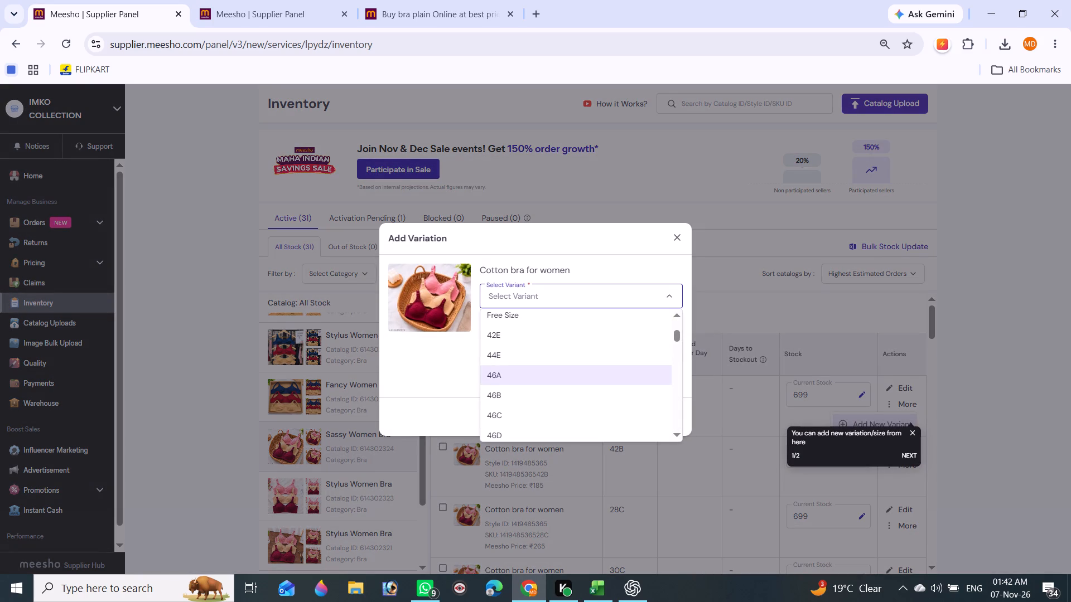
click(523, 432)
click(539, 348)
key(8)
key(5)
key(6)
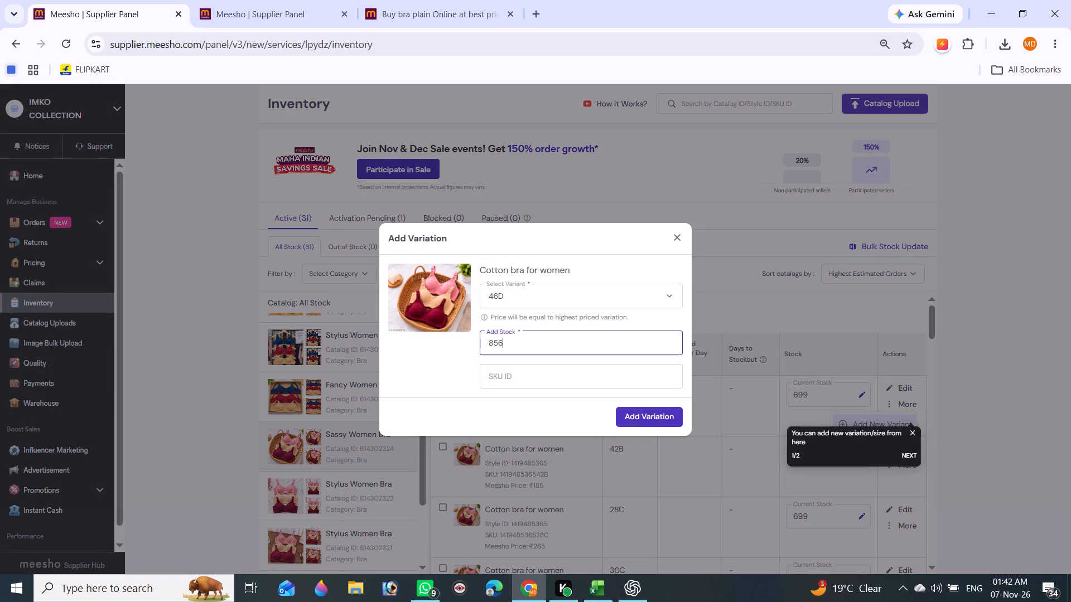
click(639, 419)
Add a 48D variation with a stock of 856 to the same Cotton bra for women in catalog 614302324.
click(905, 405)
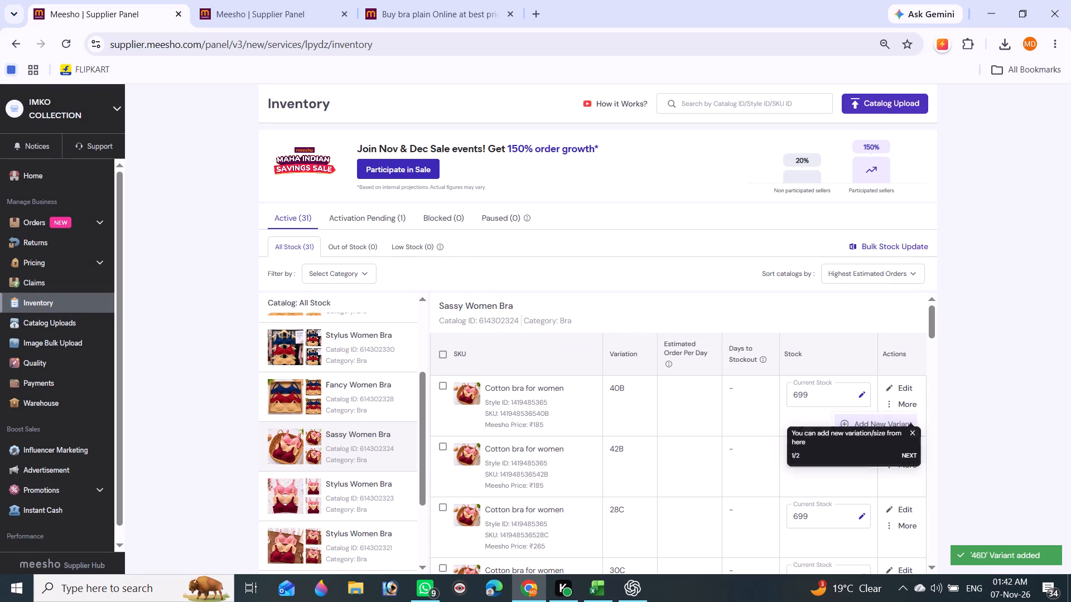
click(895, 420)
click(614, 288)
key(4)
key(8)
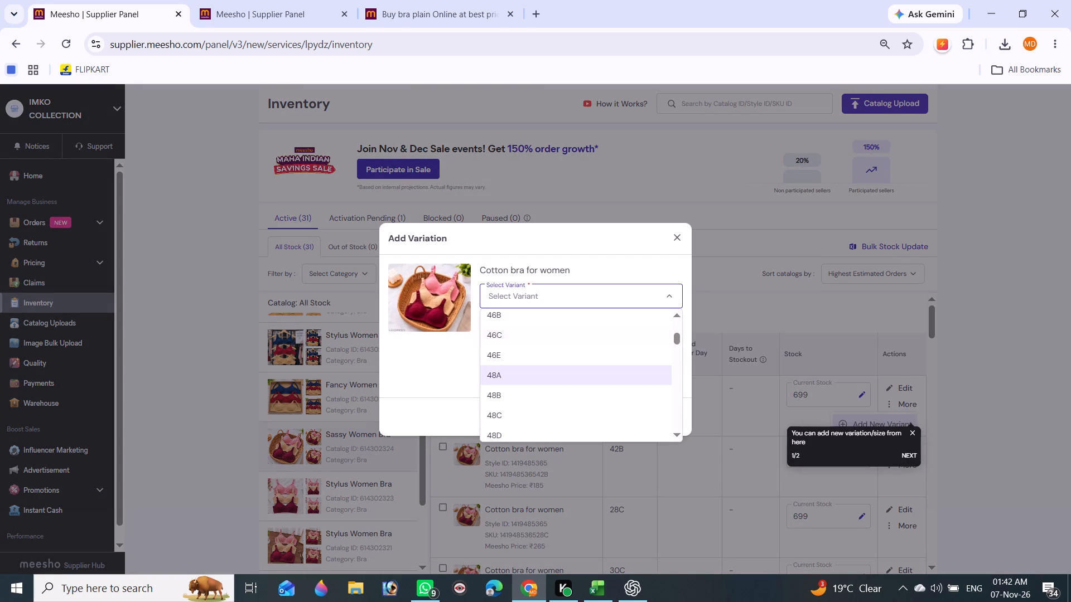
click(500, 430)
click(535, 344)
key(8)
key(5)
key(6)
click(659, 419)
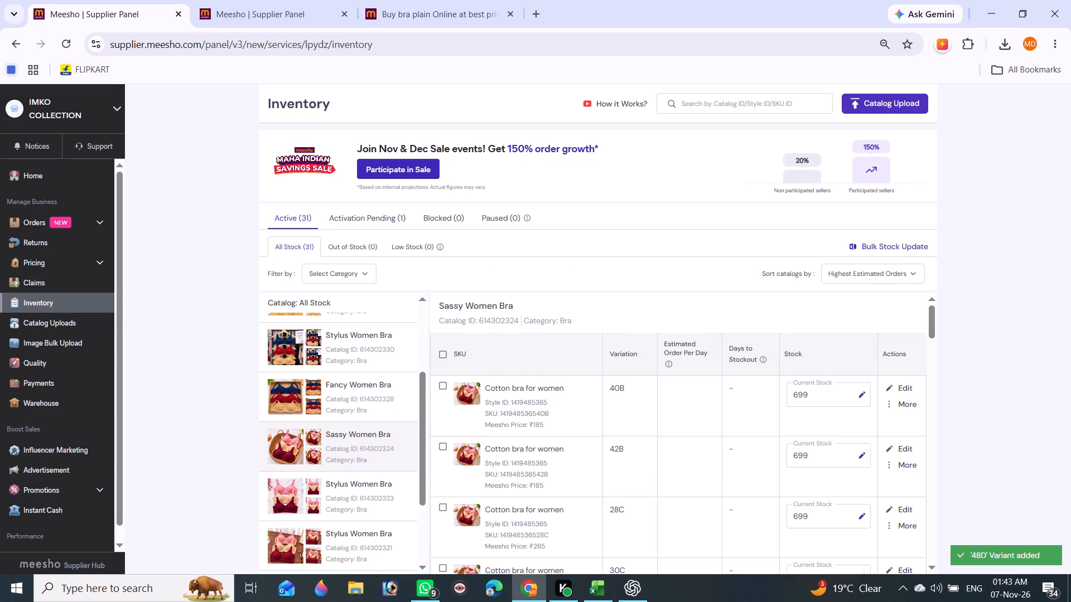
Add a 46D variation with a stock of 856 to the Cotton bra for women in Stylus Women Bra catalog 614302323.
click(368, 436)
click(355, 508)
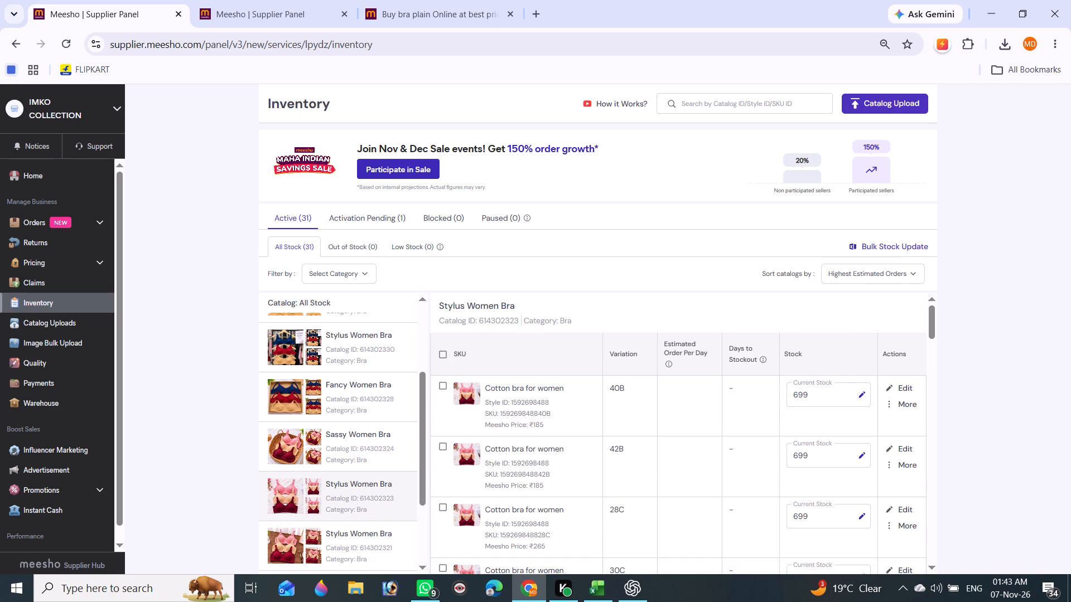
click(910, 404)
click(896, 412)
click(863, 426)
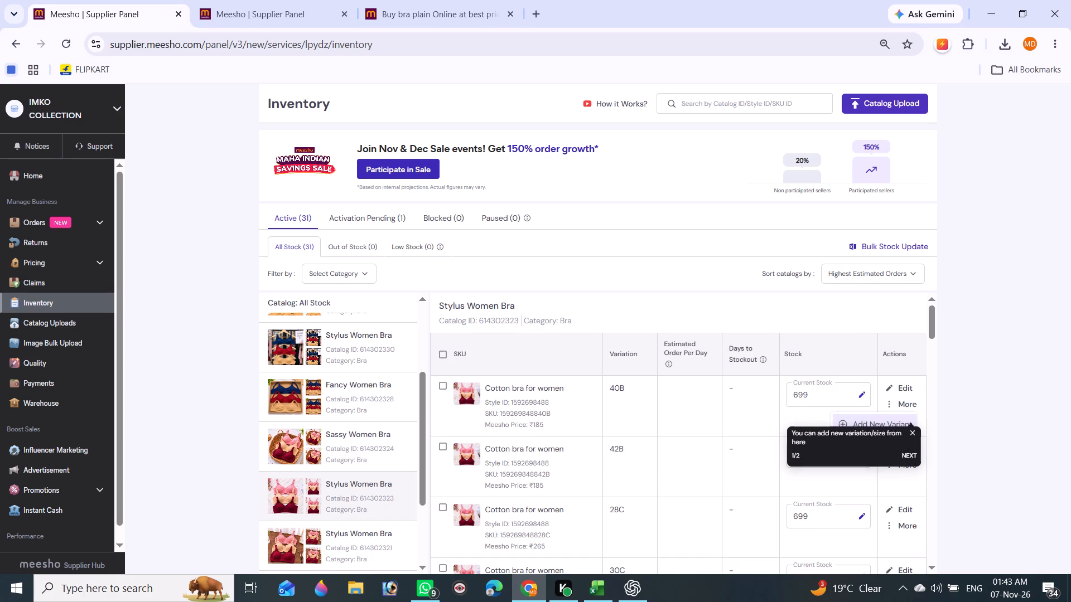
click(601, 297)
key(4)
key(6)
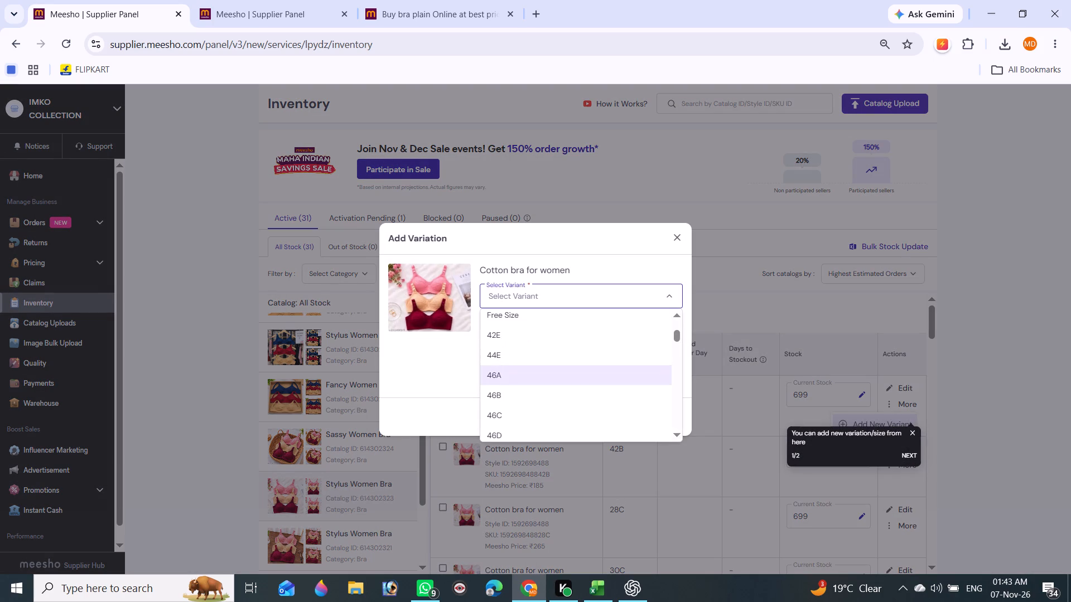
click(506, 432)
click(526, 353)
text(85)
key(6)
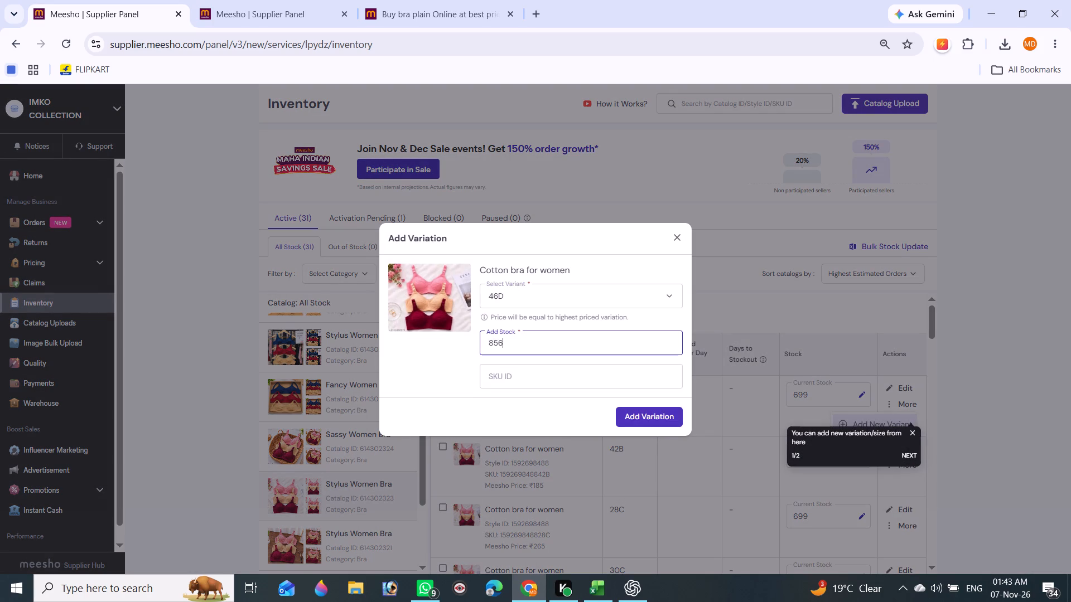
click(659, 420)
Add a 48D variation with a stock of 856 to the same Cotton bra for women in catalog 614302323.
click(909, 400)
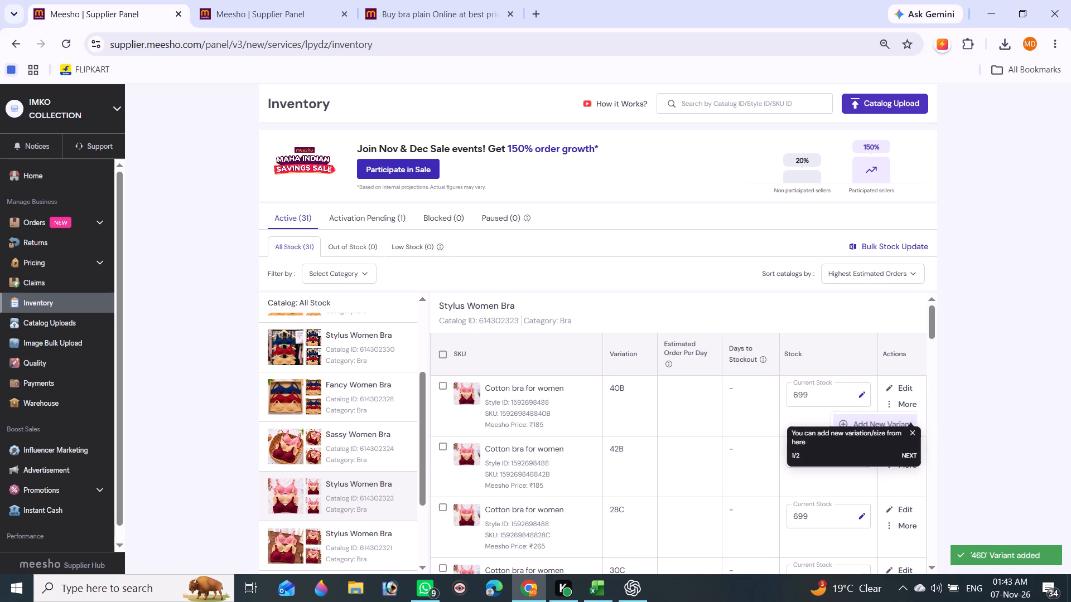
click(899, 411)
click(893, 419)
click(585, 308)
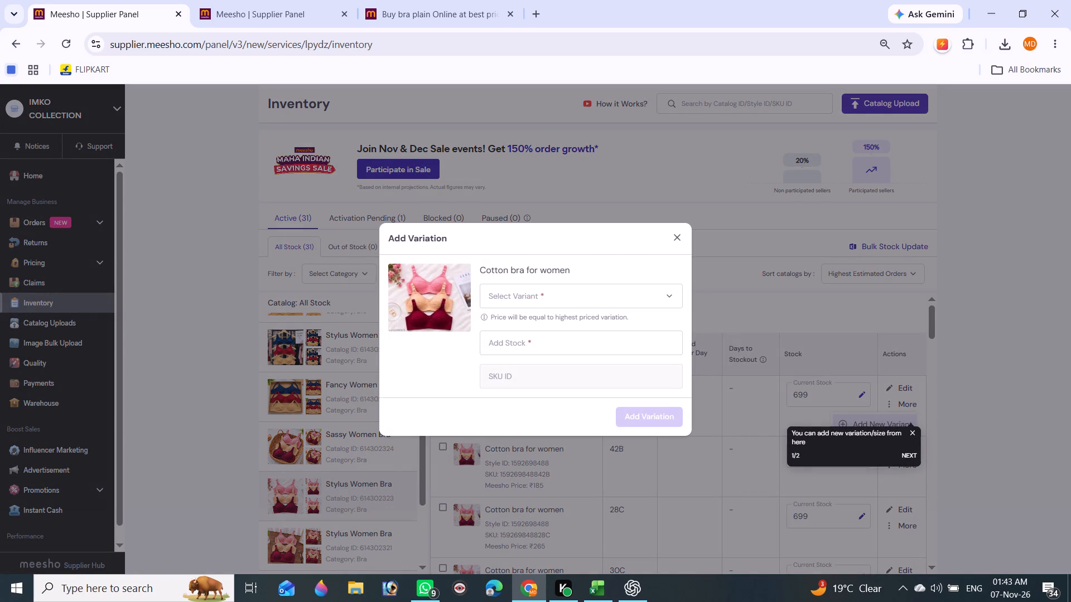
key(4)
key(8)
click(587, 299)
key(4)
key(8)
click(519, 443)
click(533, 305)
text(48)
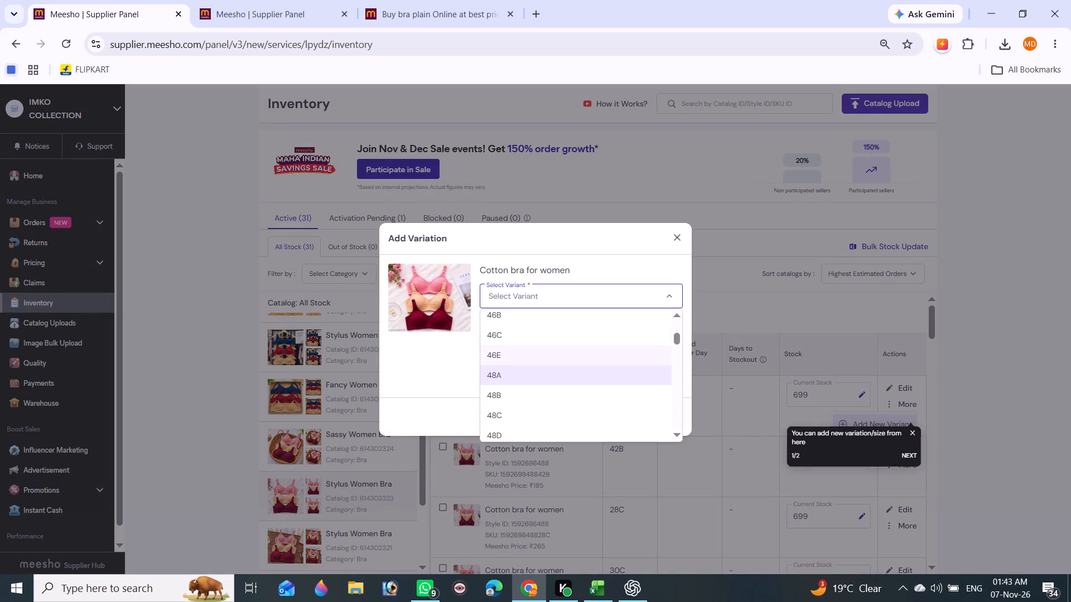
click(510, 428)
click(521, 344)
key(8)
key(5)
key(6)
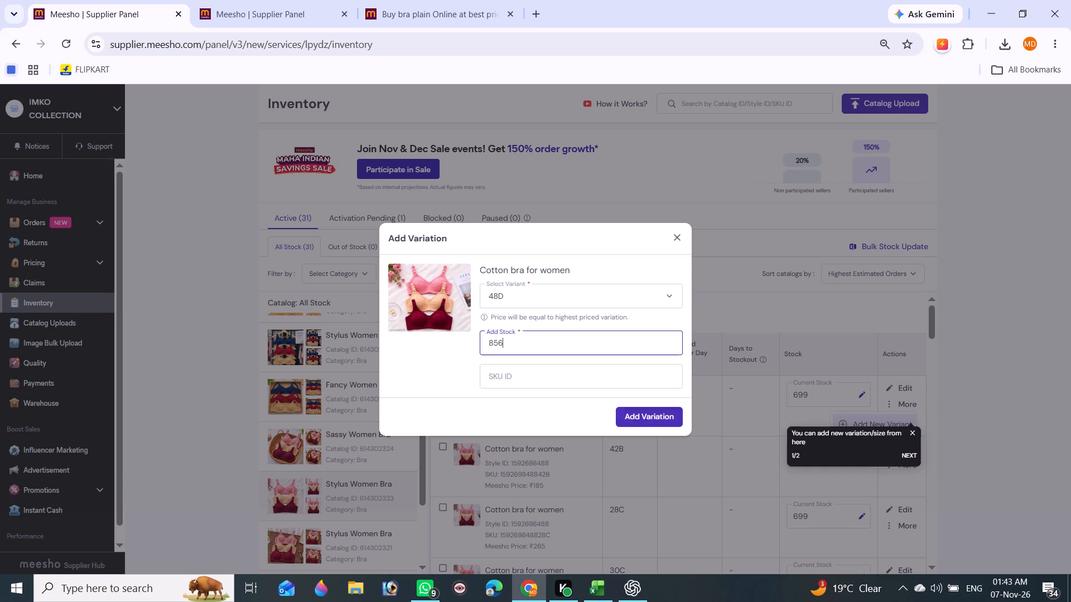
click(652, 410)
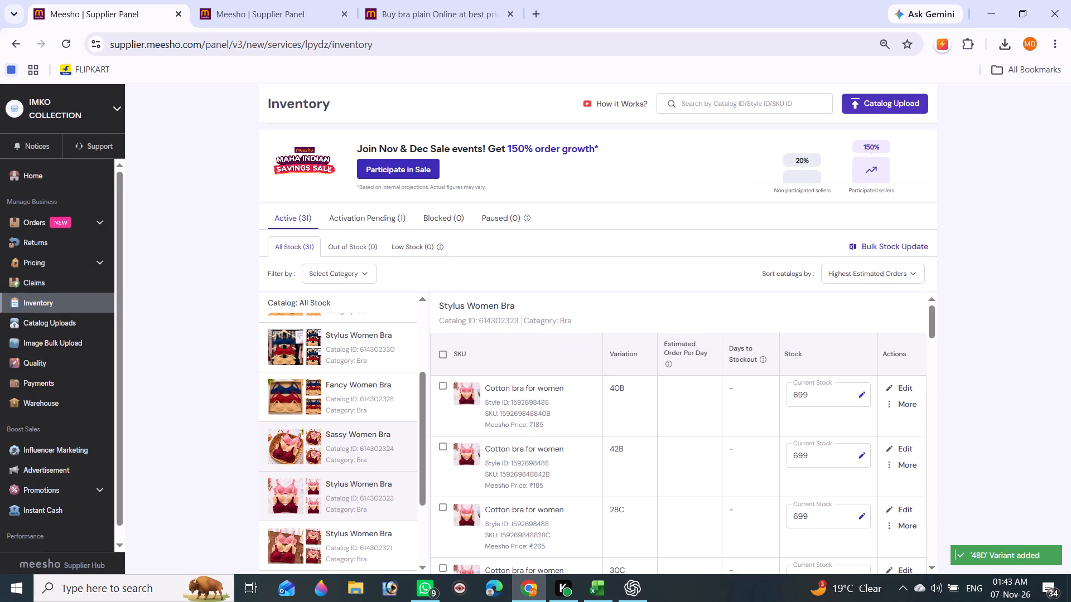
Add a 46D variation with a stock of 856 to the Cotton bra for women in Stylus Women Bra catalog 614302321.
scroll(341, 457, down, 3)
click(319, 435)
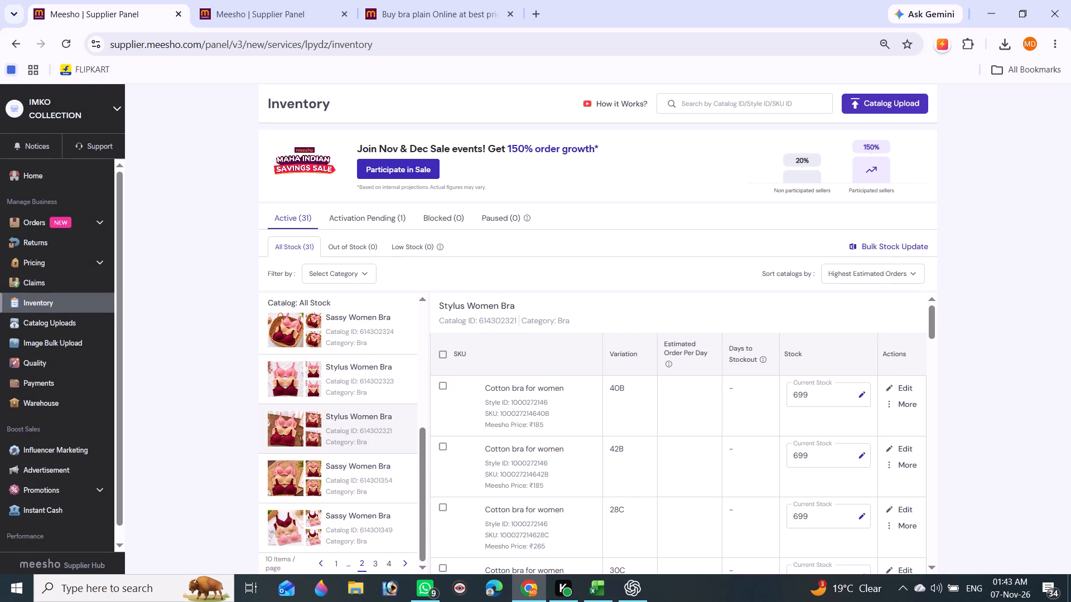
click(904, 406)
click(882, 427)
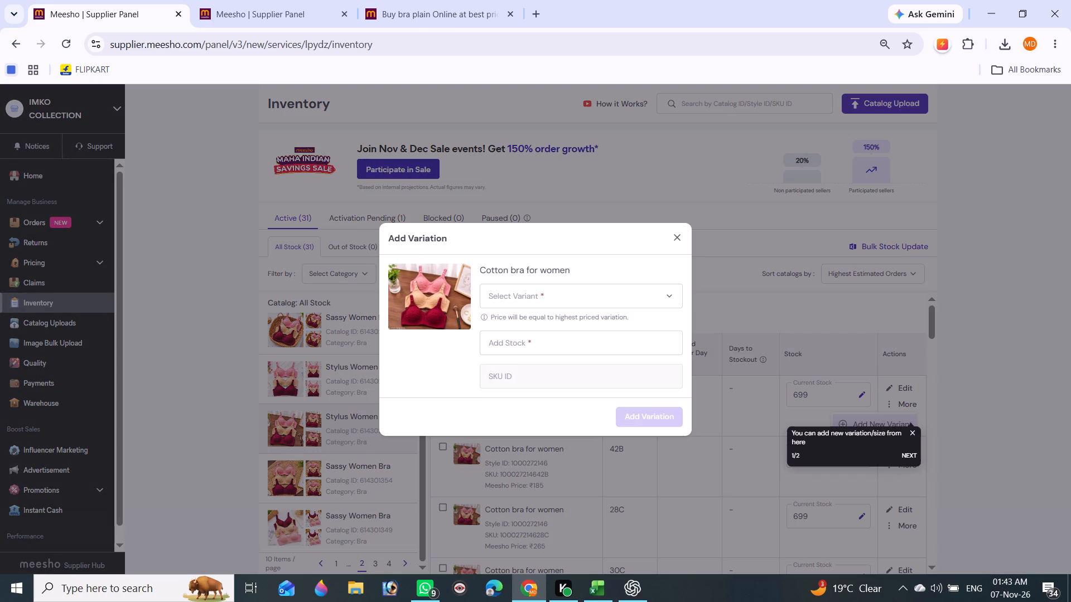
click(568, 289)
key(4)
key(6)
click(513, 427)
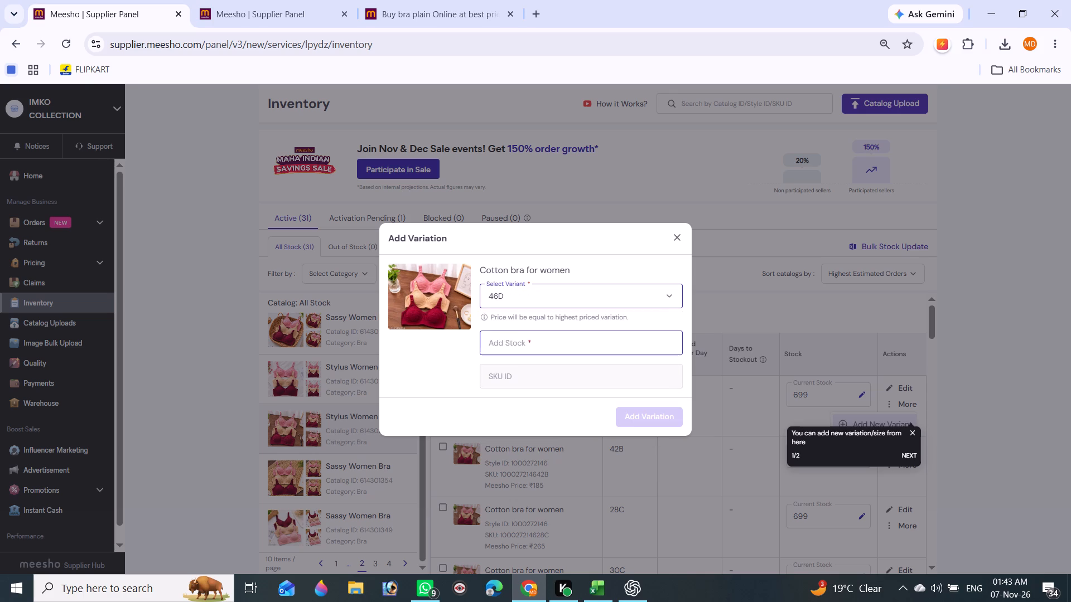
click(542, 341)
text(85)
key(6)
click(659, 425)
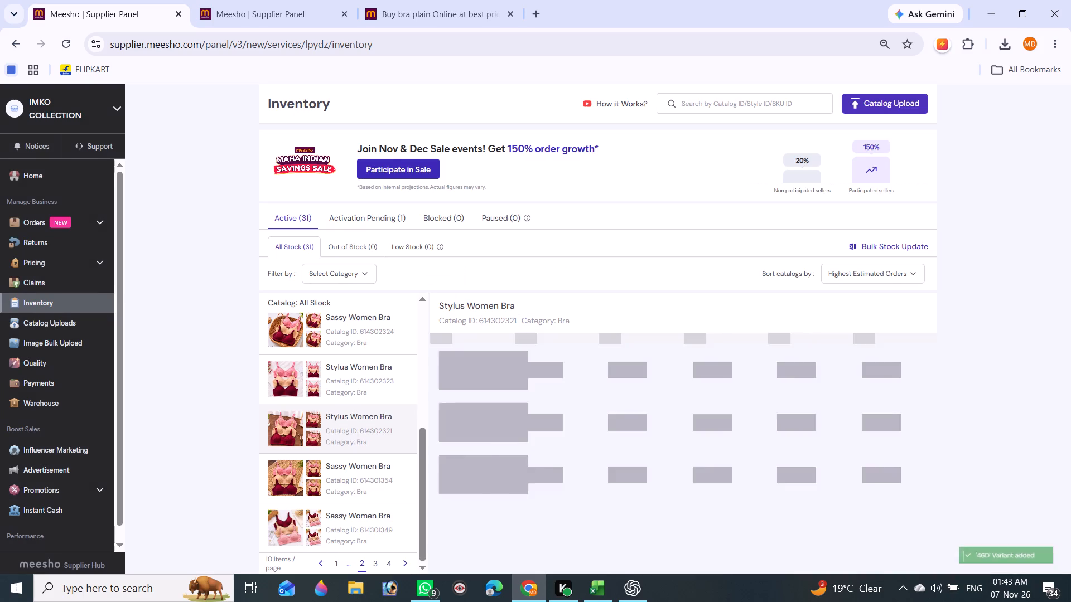
Add a 48D variation with a stock of 856 to the same Cotton bra for women in catalog 614302321.
click(903, 409)
click(893, 412)
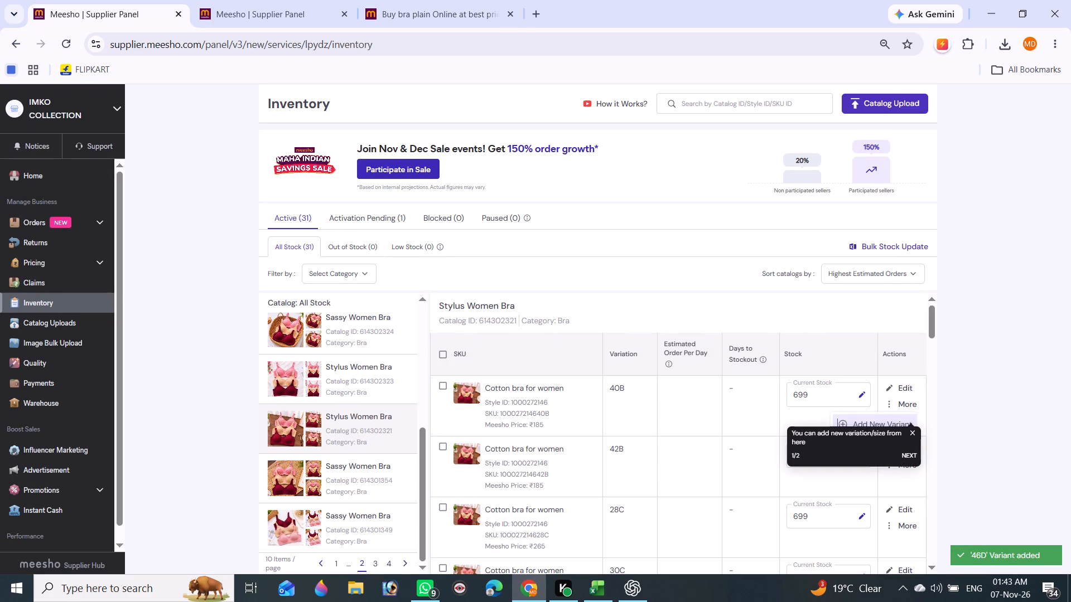
click(889, 416)
click(529, 285)
text(48)
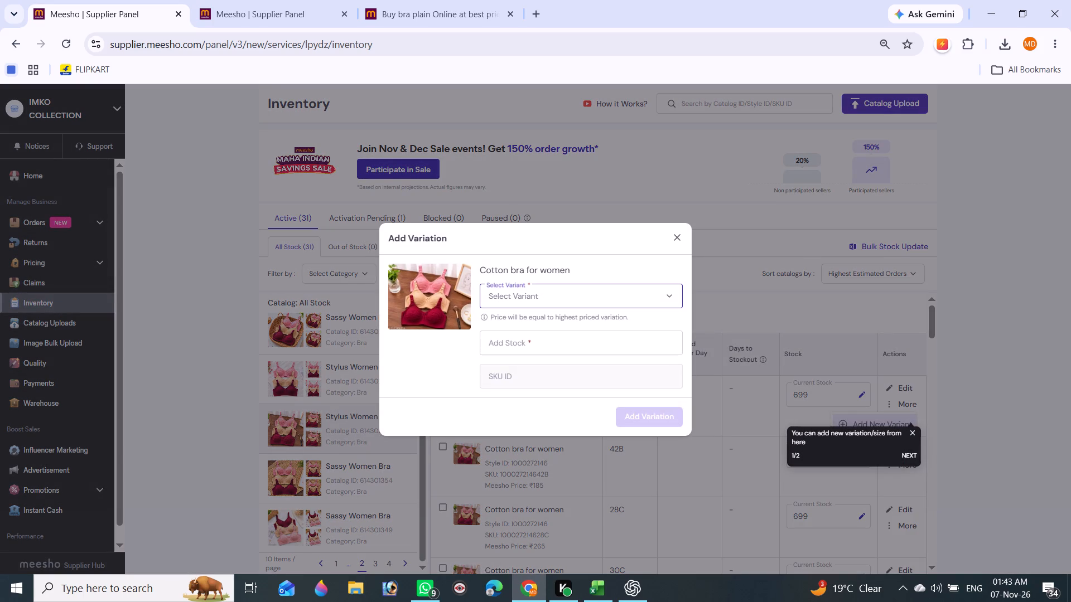
click(541, 302)
text(48)
click(505, 431)
click(518, 333)
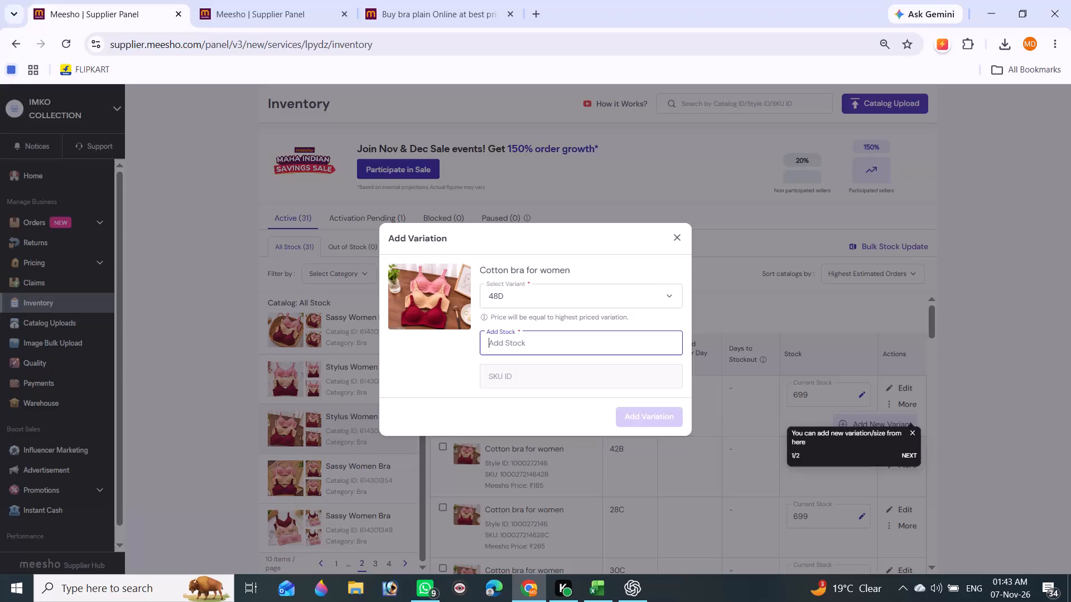
key(8)
key(5)
key(6)
click(640, 412)
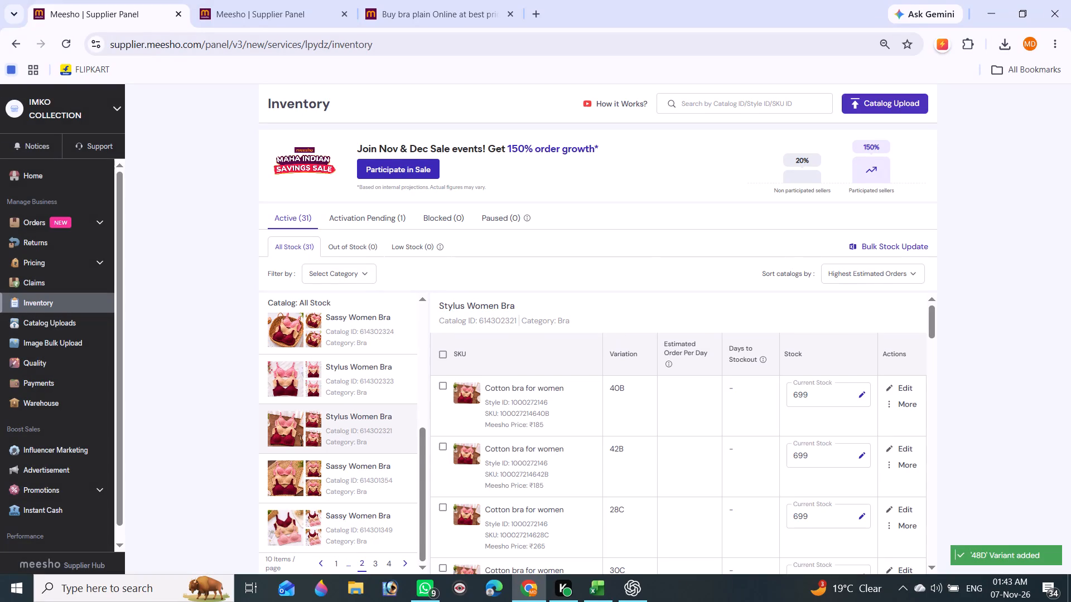
Add a 46D variation with a stock of 856 to the Full Coverage bra in Sassy Women Bra catalog 614301354.
click(344, 474)
click(891, 401)
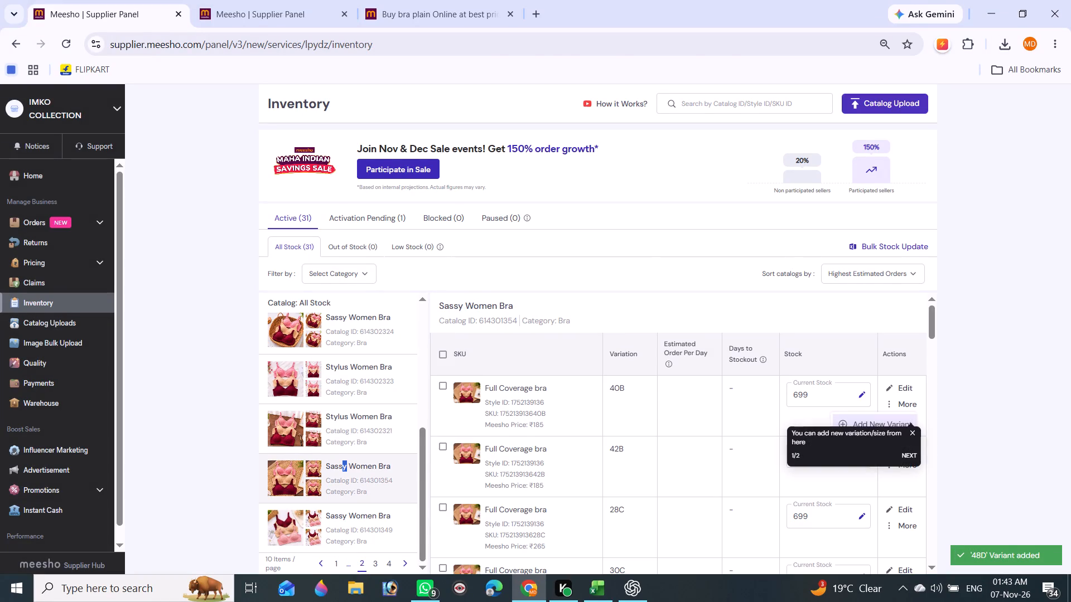
click(886, 418)
click(590, 300)
key(4)
key(6)
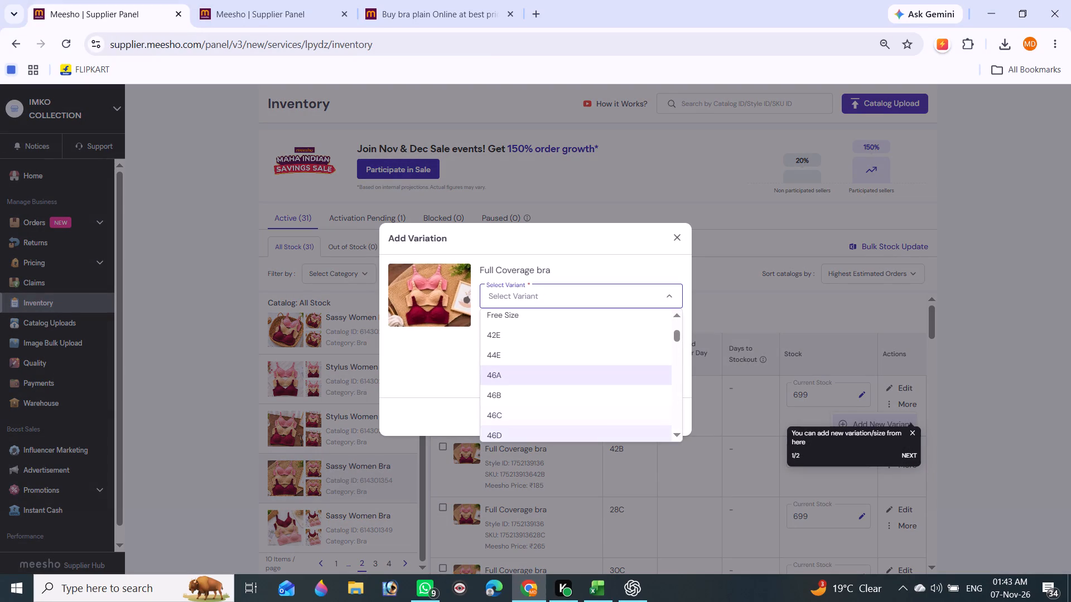
click(528, 434)
click(546, 350)
text(85)
key(6)
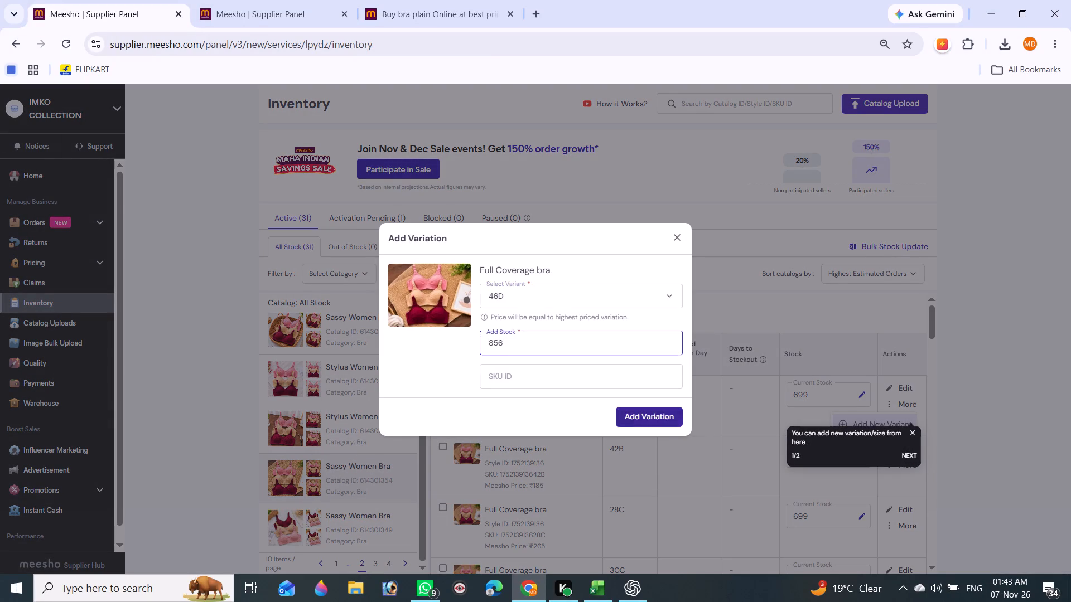
click(648, 410)
Add a 48D variation with a stock of 856 to the same Full Coverage bra in catalog 614301354.
click(899, 409)
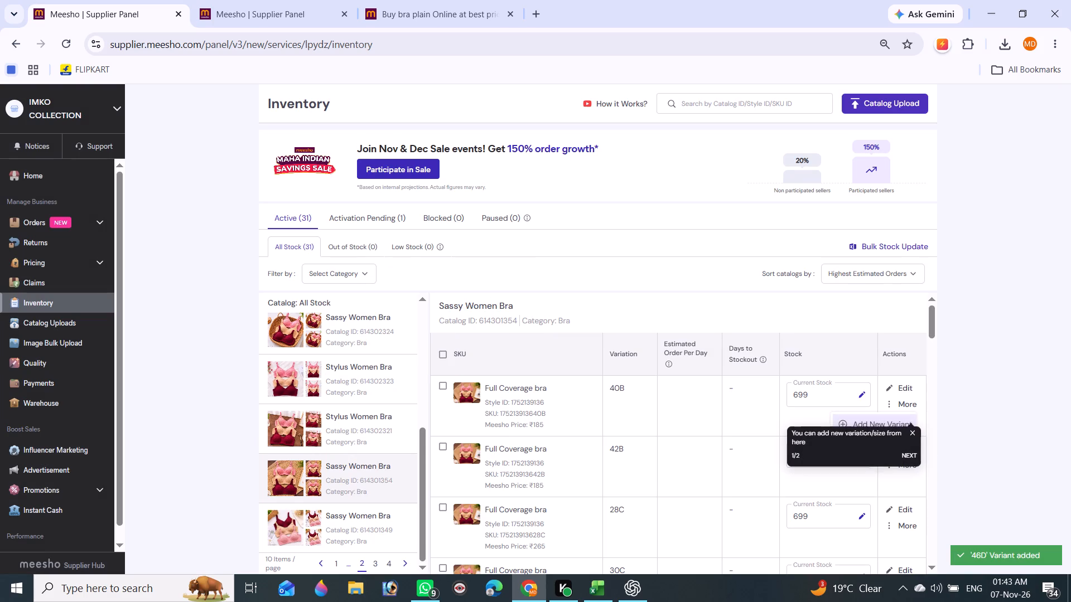
click(876, 424)
click(596, 294)
key(4)
key(8)
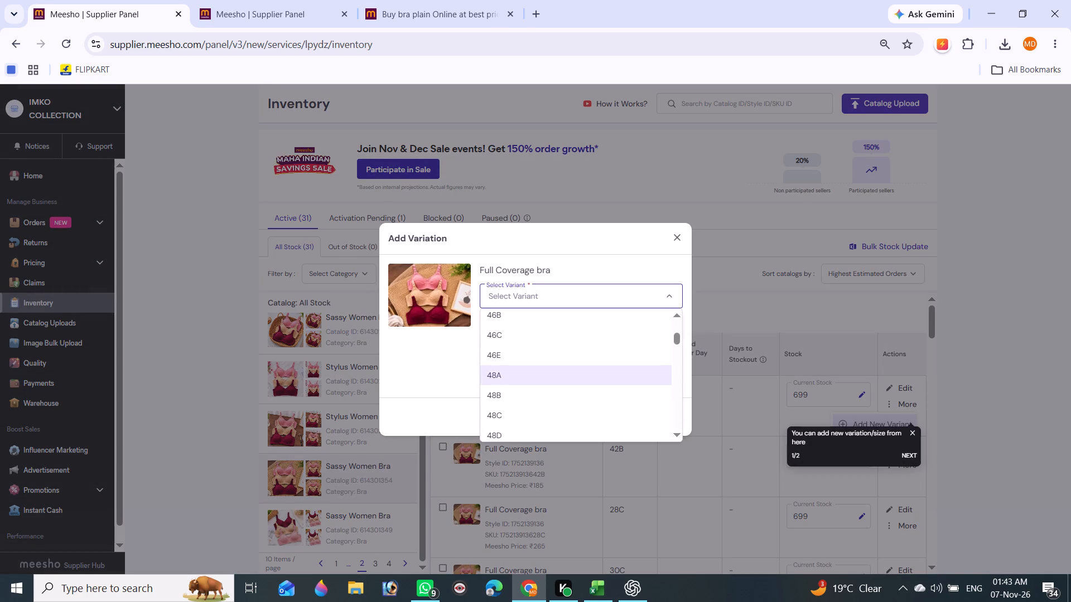
click(511, 435)
click(518, 343)
key(8)
key(5)
key(6)
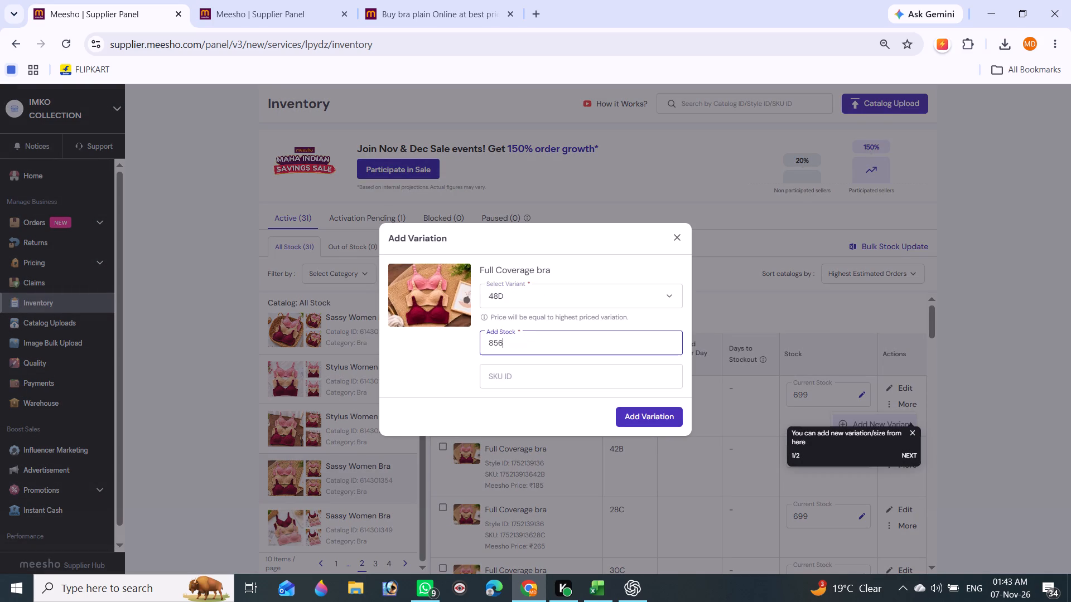
click(647, 410)
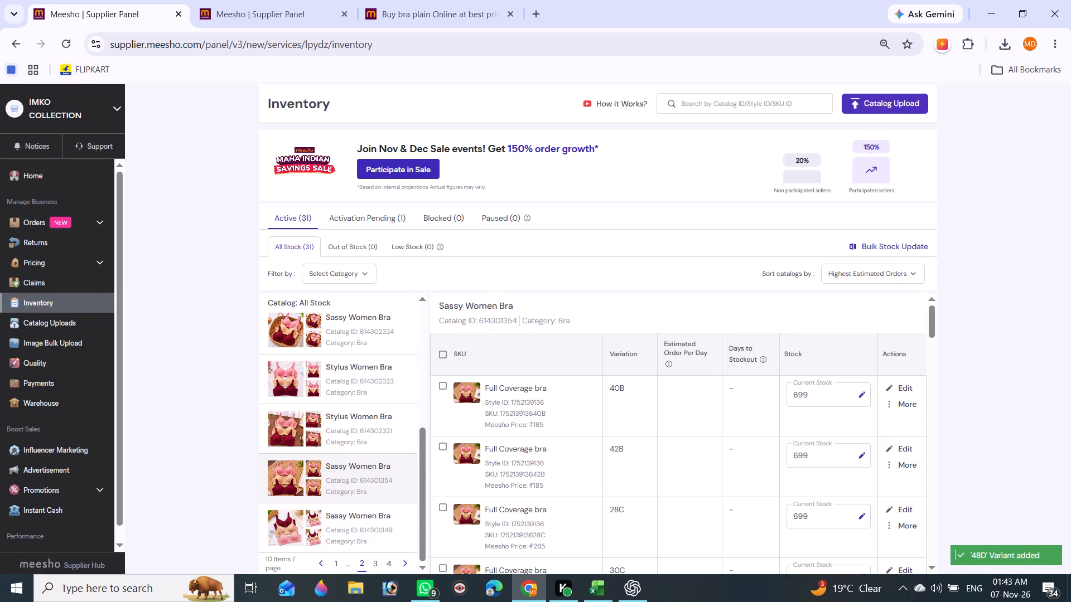
Add a 46D variation with a stock of 565 to the Full Coverage bra in Sassy Women Bra catalog 614301349.
scroll(349, 463, down, 2)
click(354, 496)
click(361, 504)
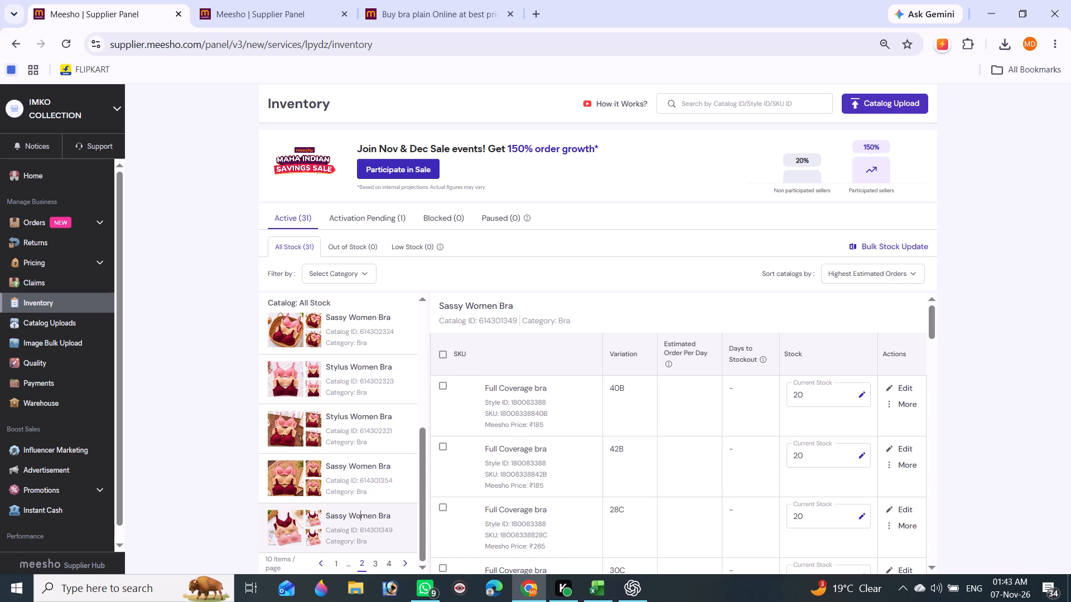
click(910, 407)
click(871, 424)
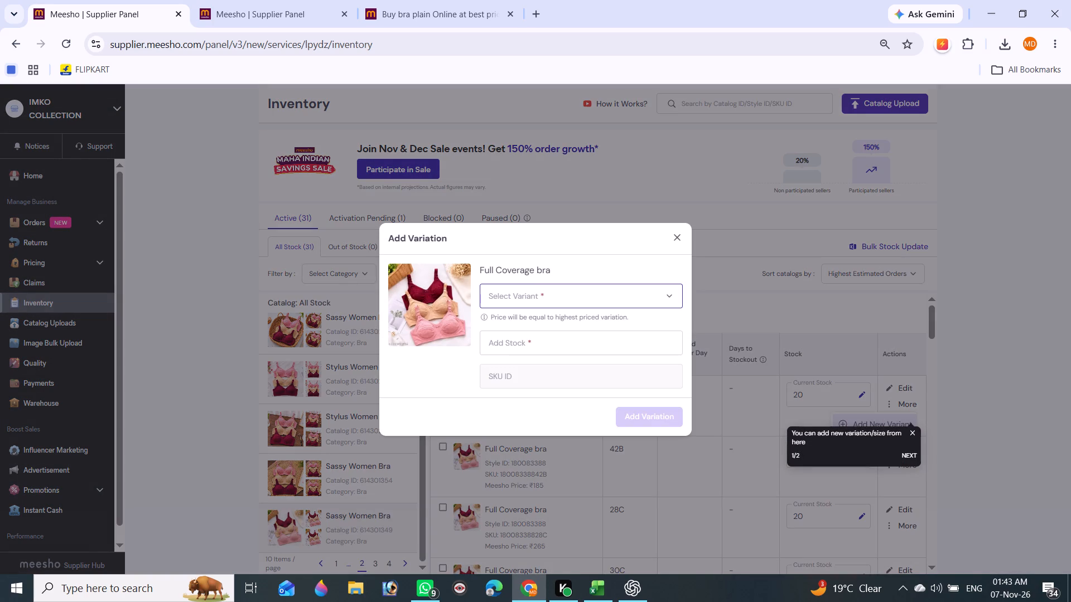
click(529, 301)
key(4)
key(6)
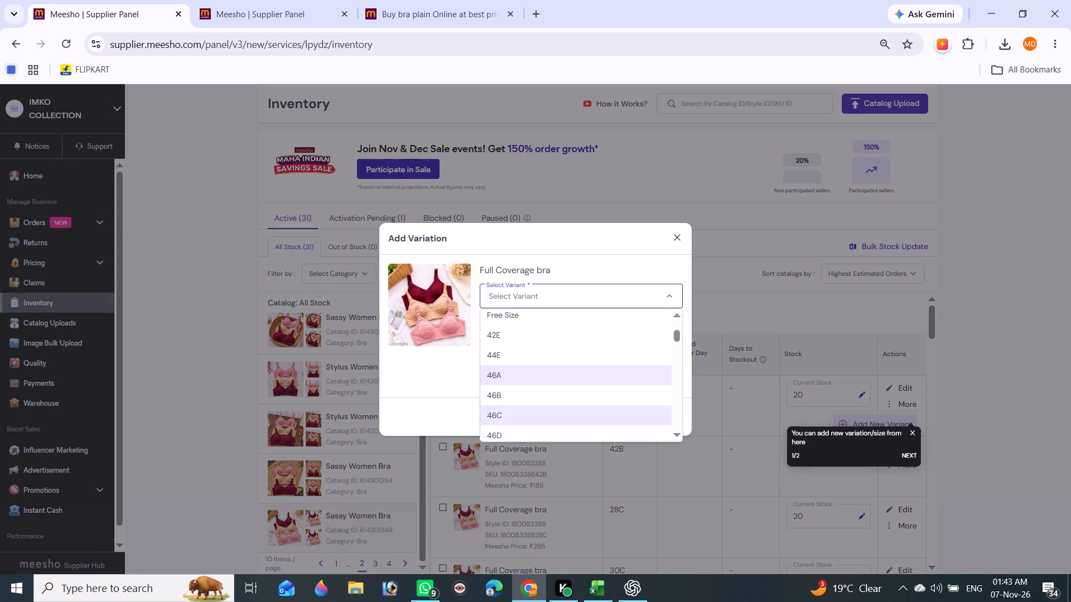
click(503, 429)
key(8)
key(5)
click(540, 344)
key(8)
key(5)
key(6)
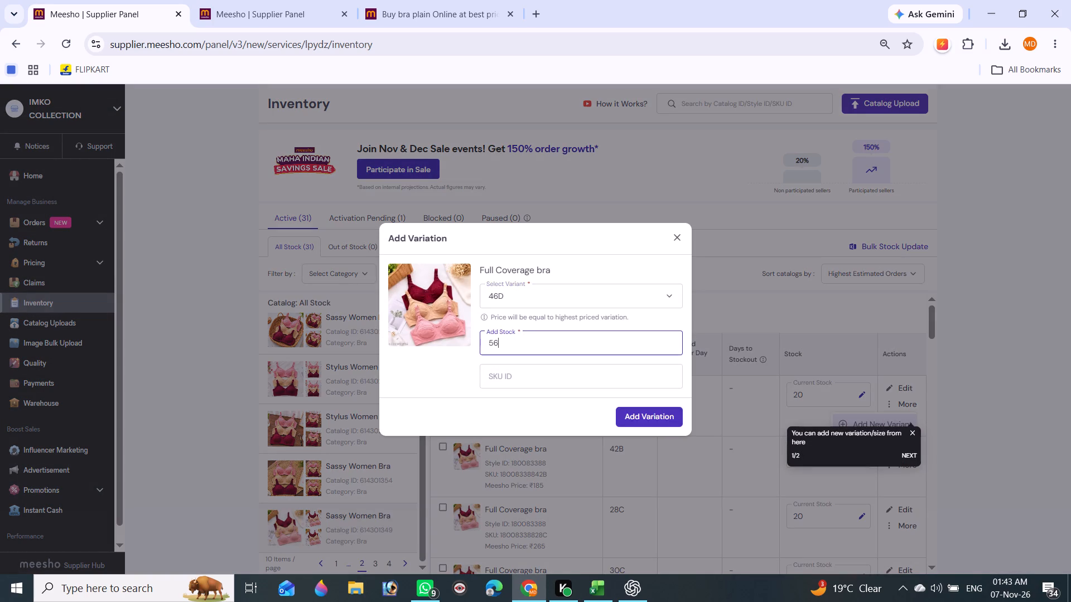
key(5)
click(651, 421)
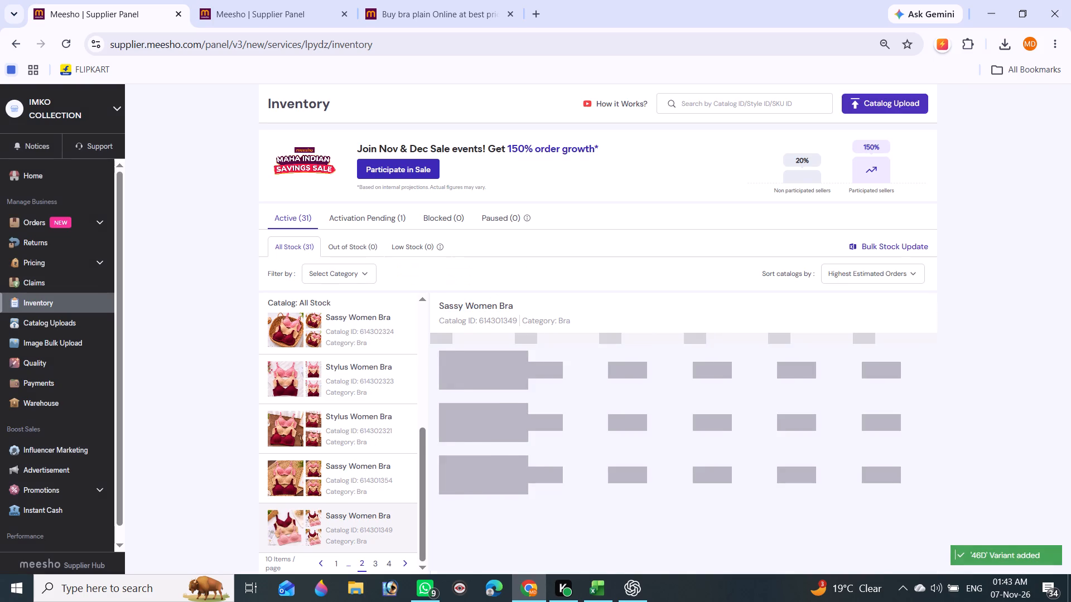
Add a 48D variation with a stock of 856 to the same Full Coverage bra in catalog 614301349.
click(913, 399)
click(871, 419)
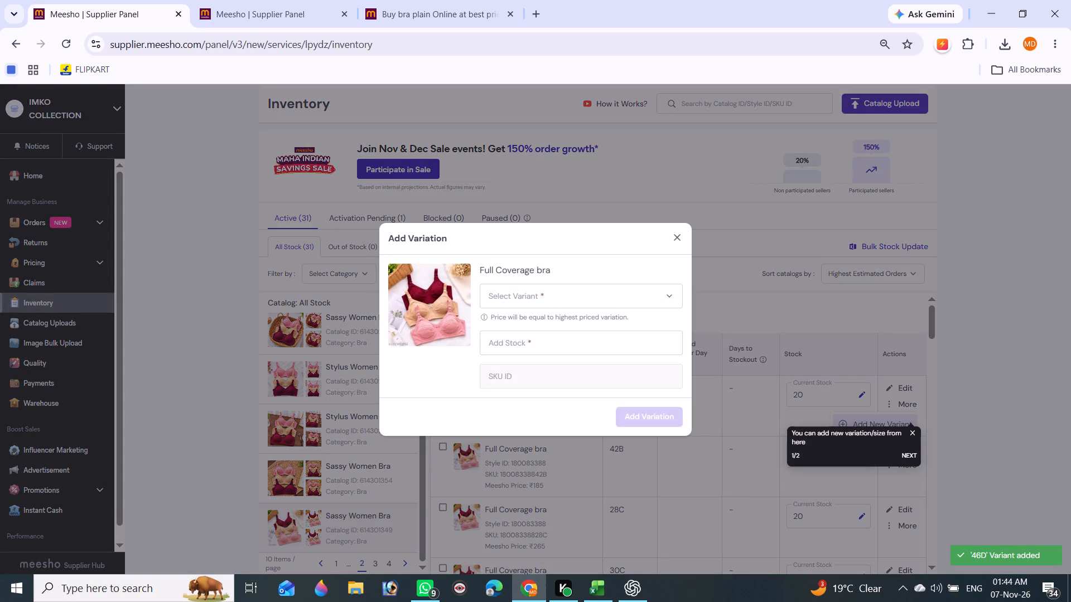
click(627, 305)
text(48)
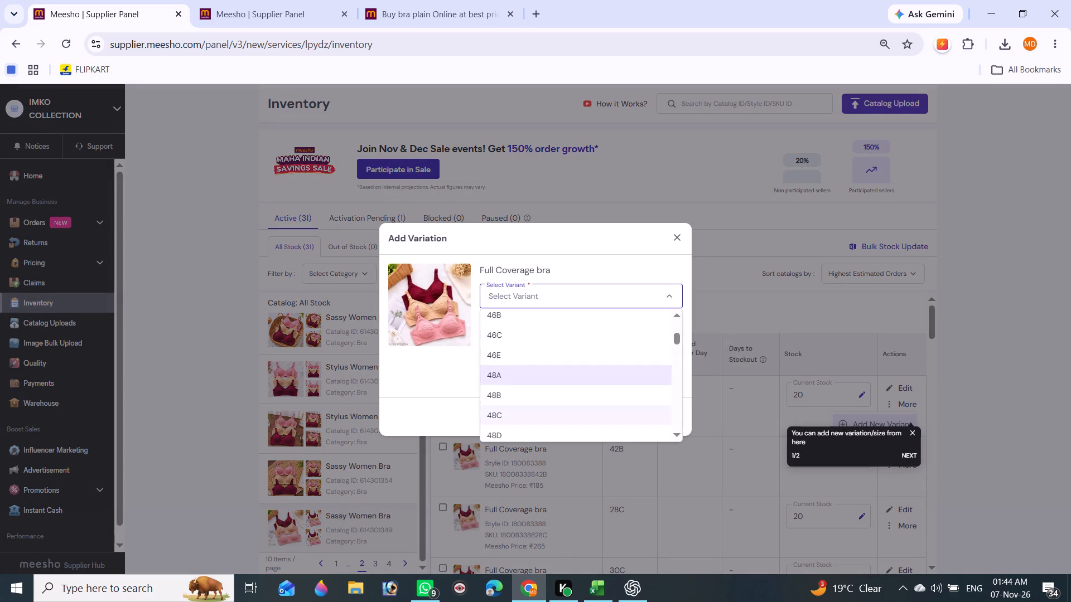
click(534, 432)
key(8)
key(5)
key(6)
click(558, 333)
key(8)
key(5)
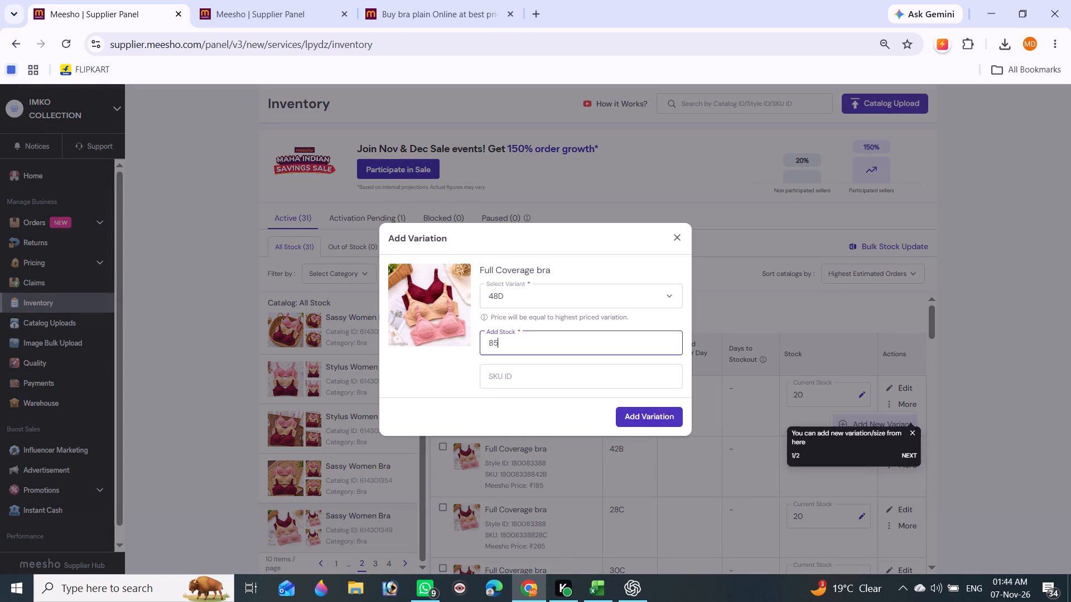
key(6)
click(672, 421)
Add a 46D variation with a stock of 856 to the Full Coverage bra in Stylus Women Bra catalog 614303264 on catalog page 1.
scroll(414, 466, down, 4)
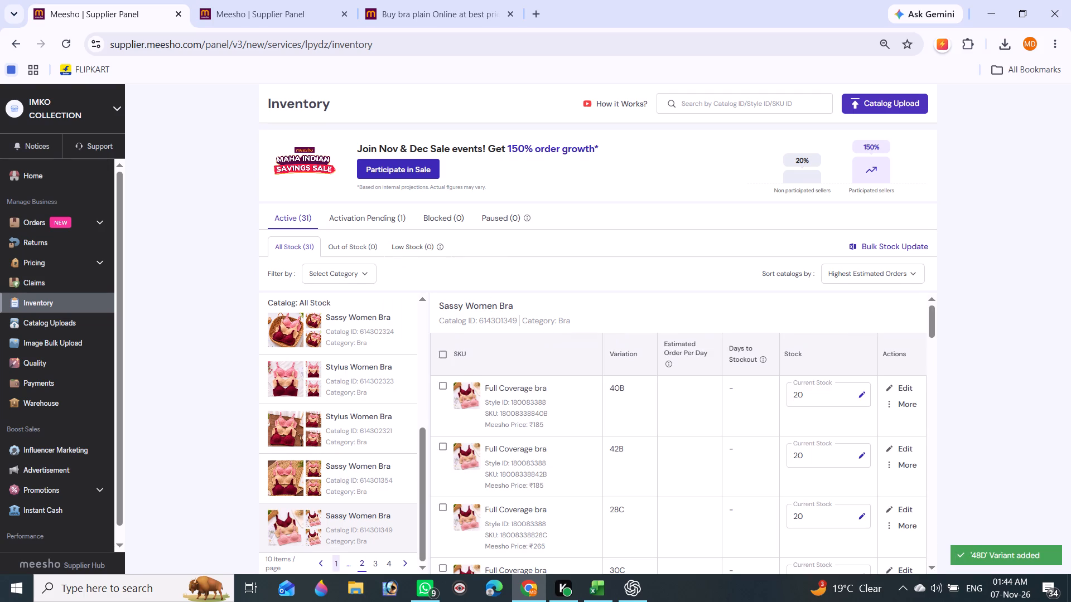
click(361, 514)
click(338, 561)
scroll(374, 397, up, 2)
scroll(374, 399, down, 6)
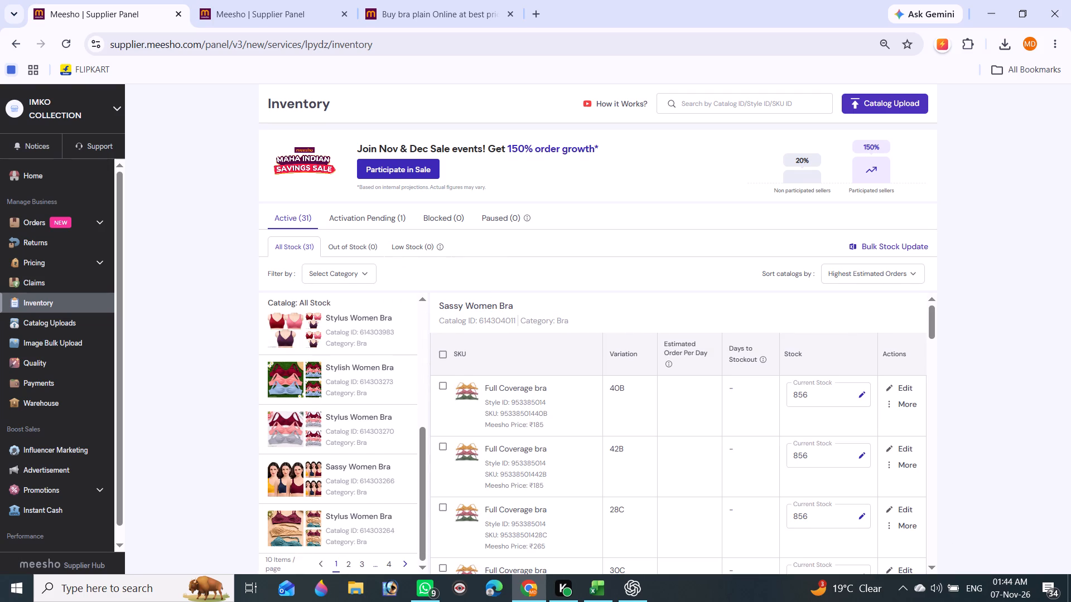
scroll(374, 400, up, 1)
scroll(357, 485, down, 4)
click(345, 525)
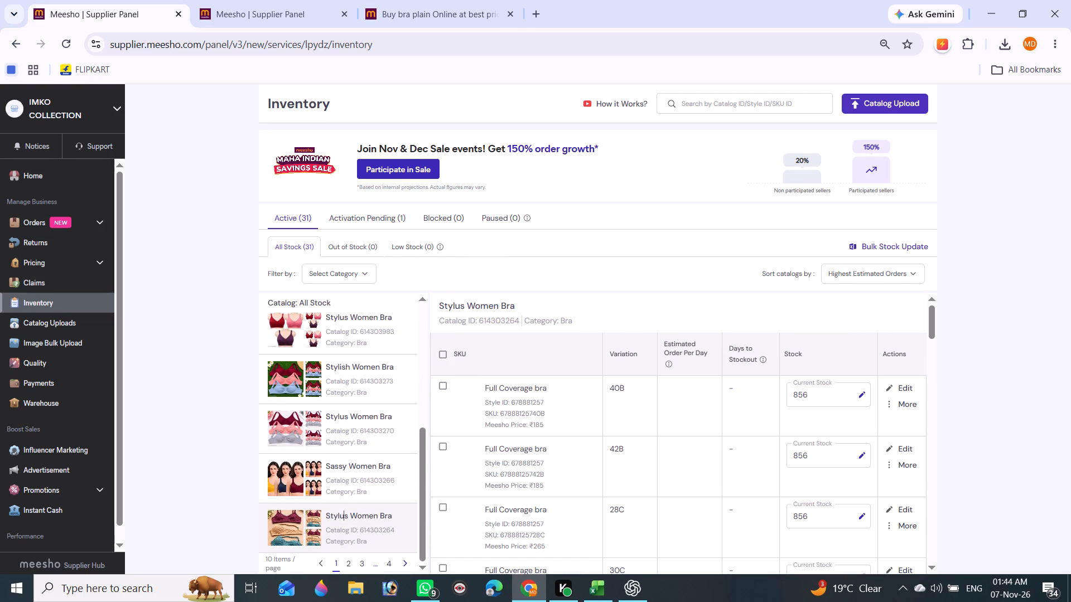
click(909, 404)
click(890, 423)
click(580, 298)
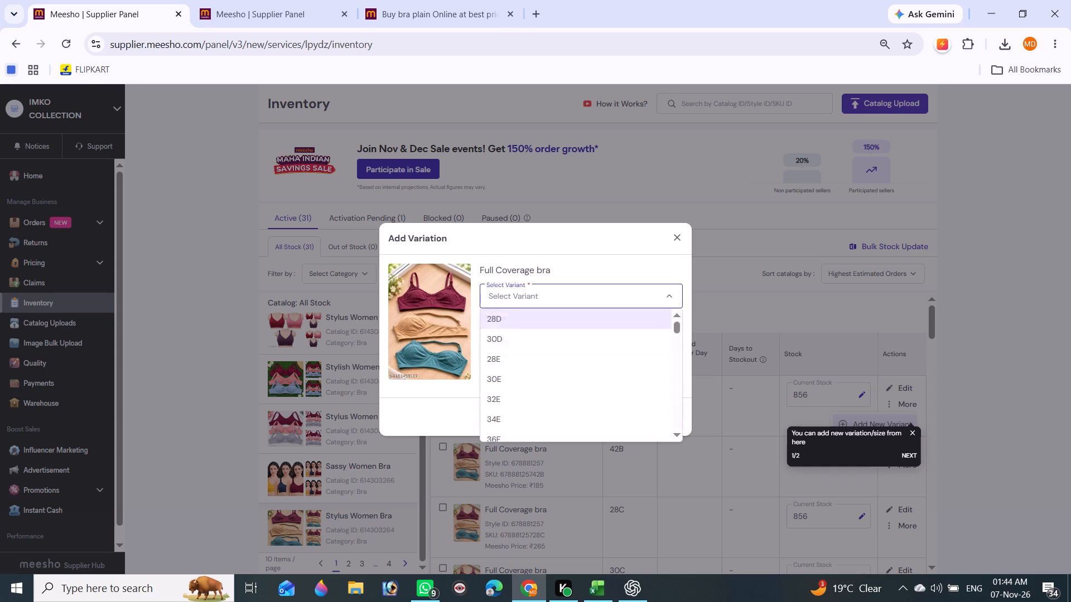
key(4)
key(6)
click(538, 438)
key(8)
key(5)
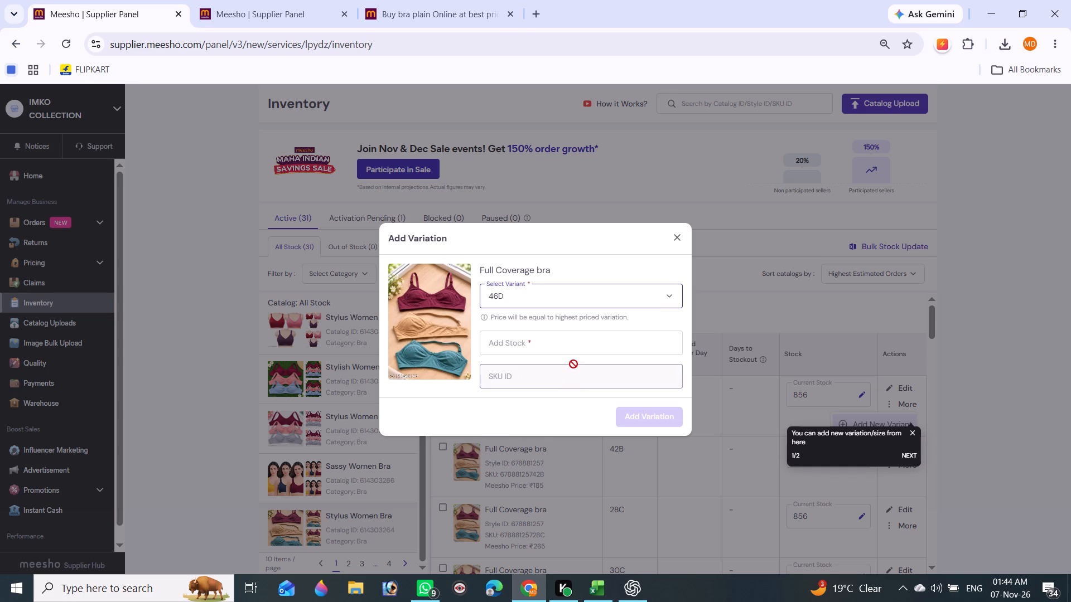
click(570, 350)
key(8)
key(5)
key(6)
click(657, 418)
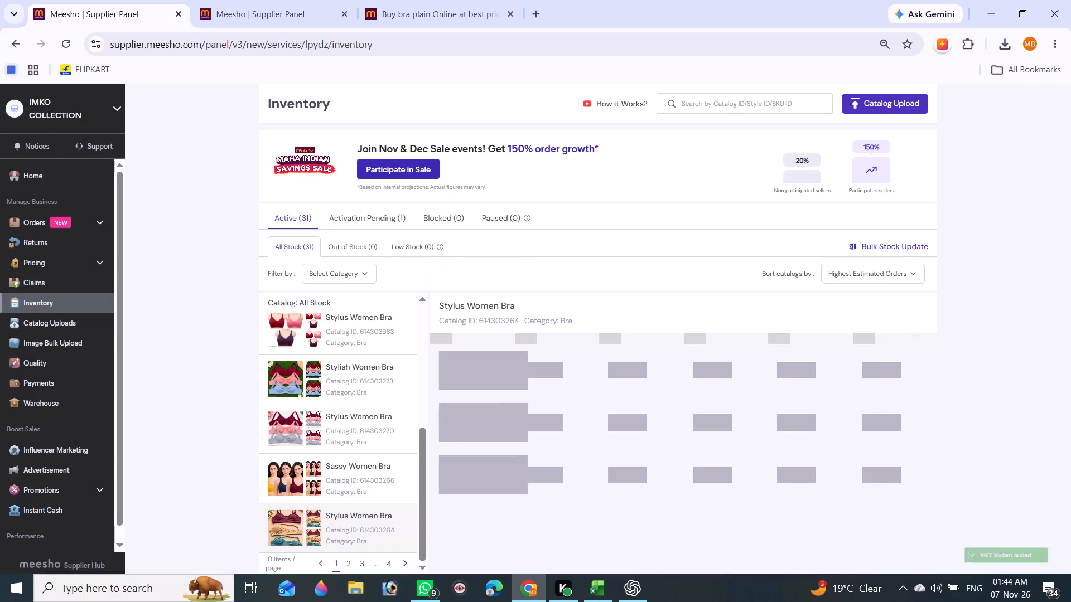
Add a 48D variation with a stock of 856 to the same Full Coverage bra in catalog 614303264.
click(900, 404)
click(884, 424)
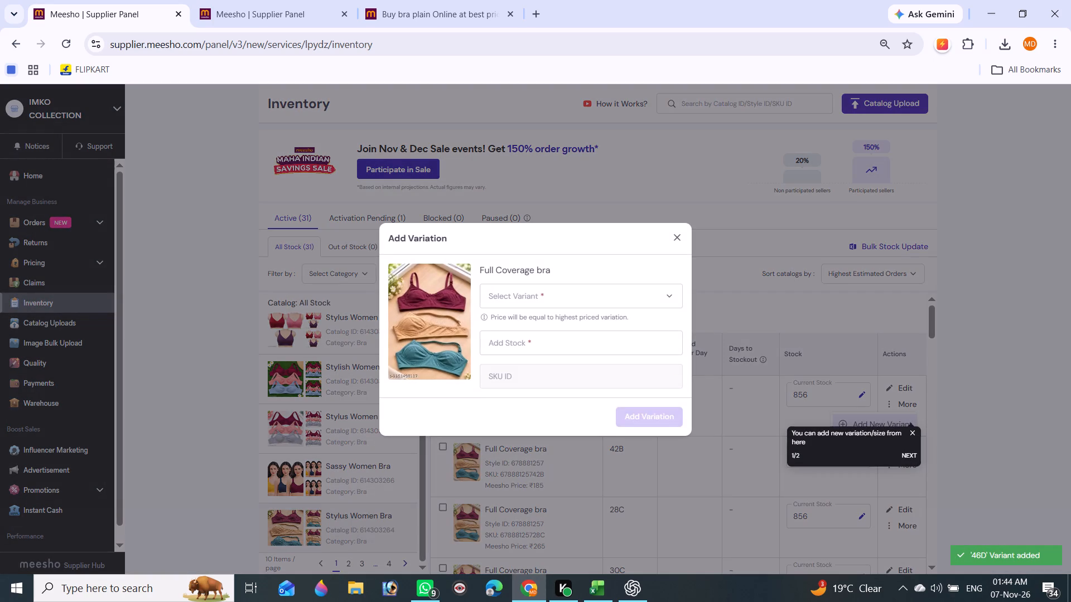
click(596, 307)
key(4)
key(8)
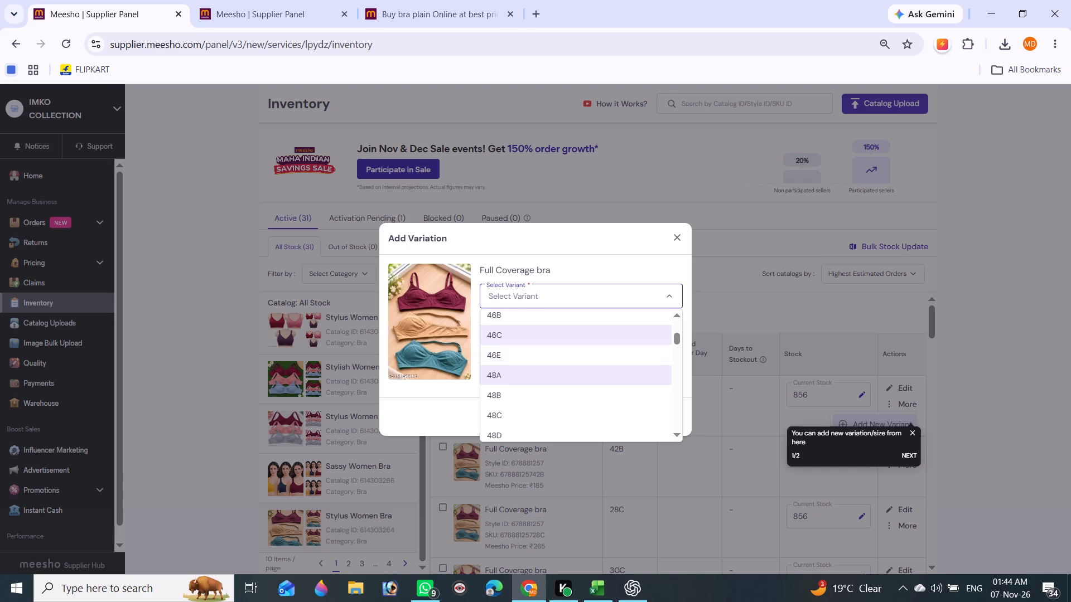
click(530, 439)
click(522, 343)
key(8)
key(5)
key(6)
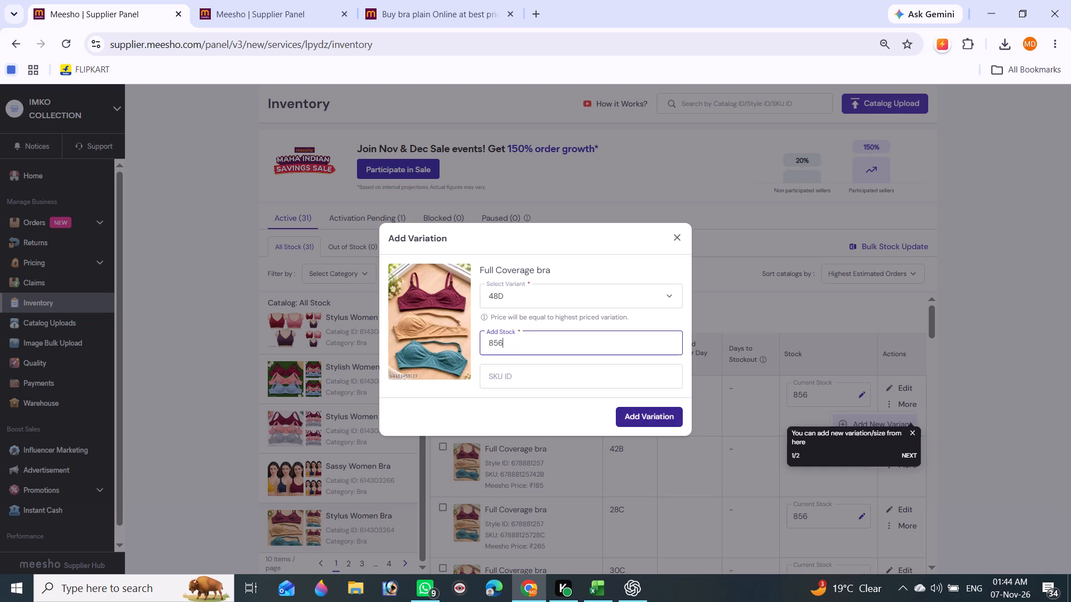
click(646, 411)
Add a 46D variation with a stock of 856 to the Cotton bra for women in Sassy Women Bra catalog 614303266.
click(334, 486)
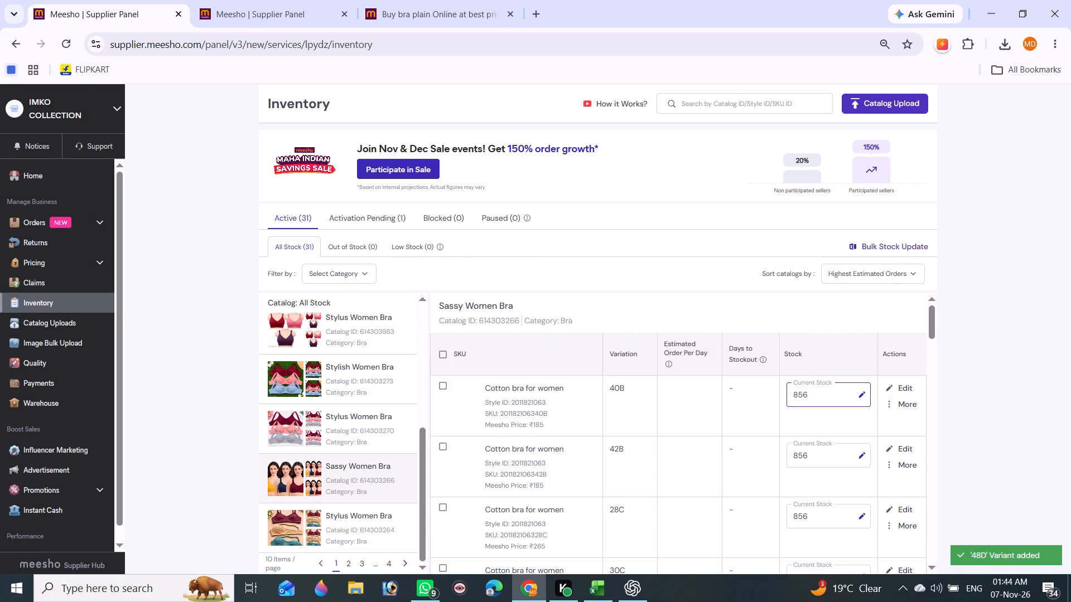
click(892, 400)
click(884, 406)
click(880, 415)
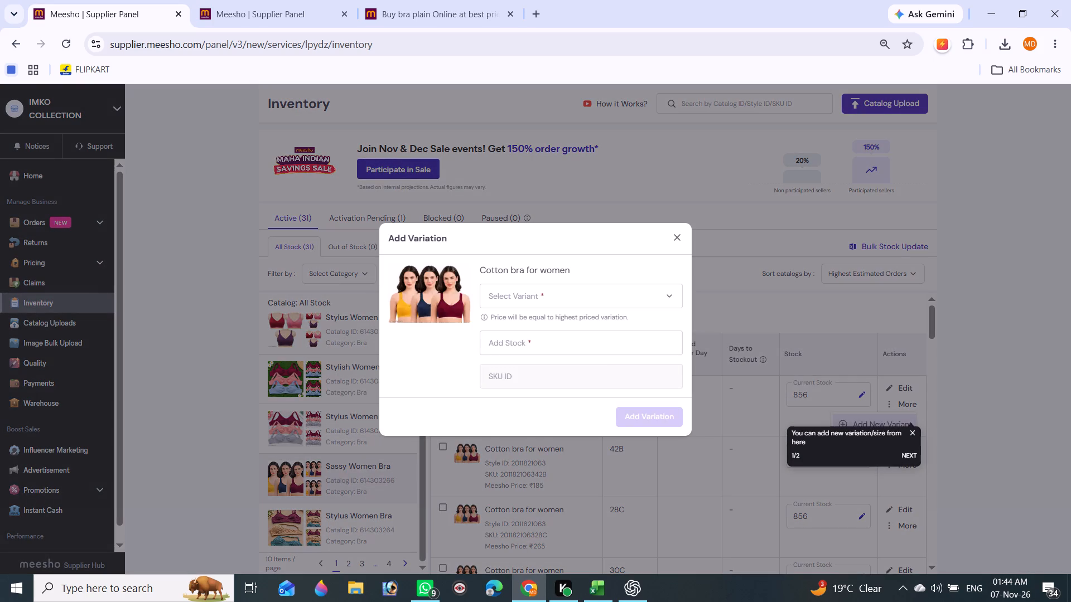
click(537, 301)
text(46)
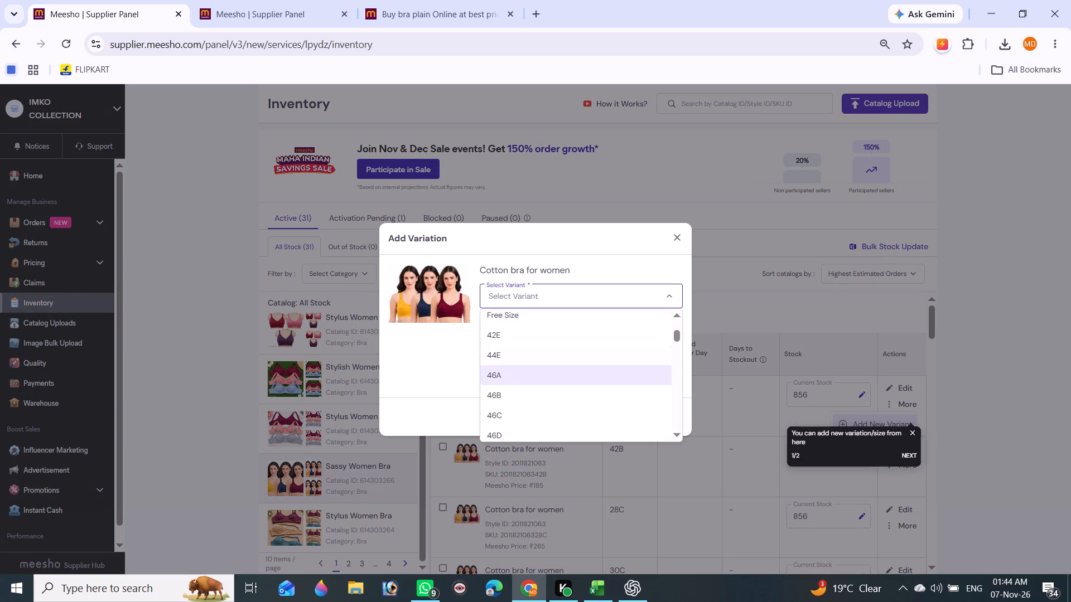
click(510, 429)
click(518, 352)
text(85)
key(6)
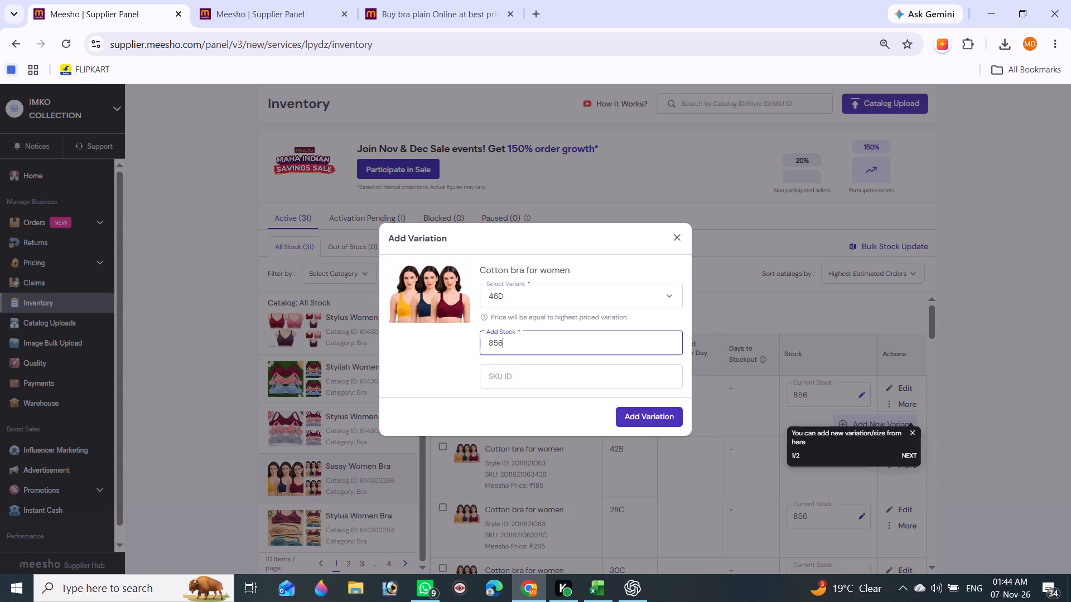
click(650, 423)
Add a 48D variation with a stock of 856 to the same Cotton bra for women in catalog 614303266.
click(916, 404)
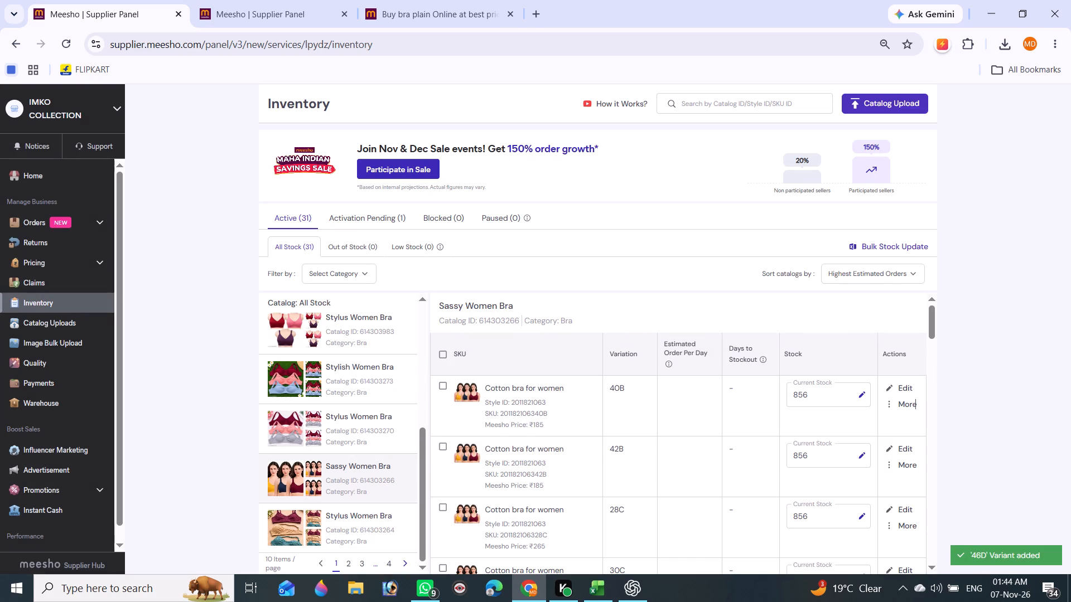
click(877, 429)
click(537, 287)
key(4)
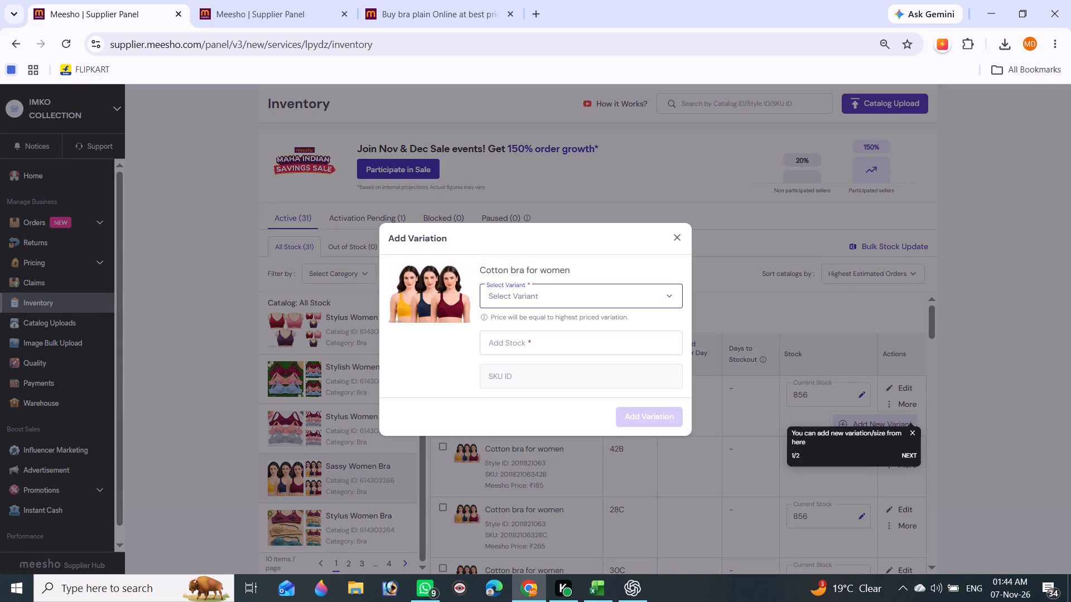
key(8)
click(530, 294)
key(4)
key(8)
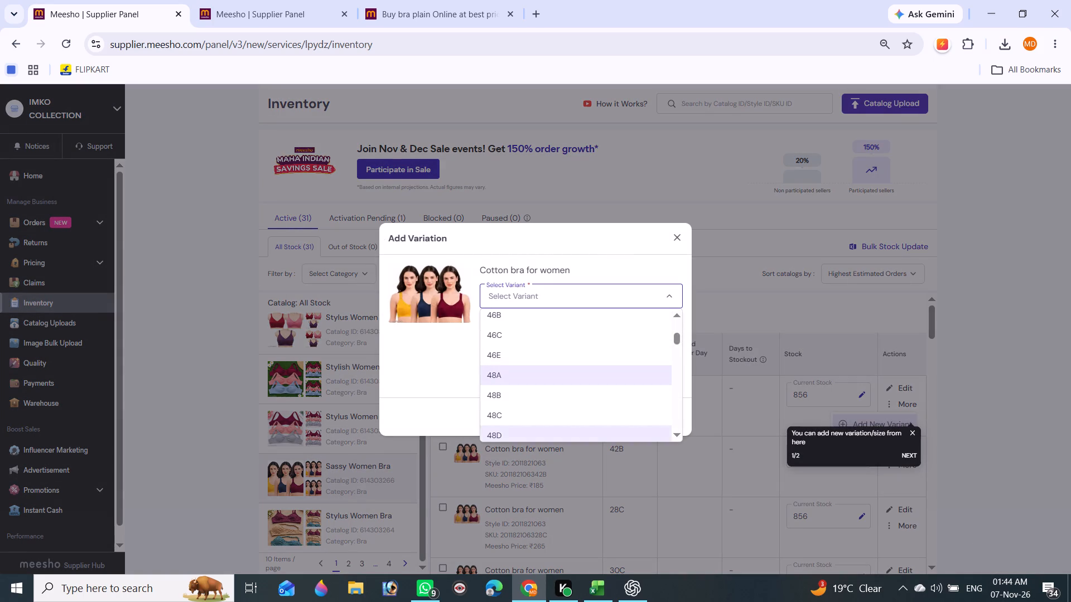
click(499, 441)
click(499, 435)
click(515, 353)
key(8)
key(5)
key(6)
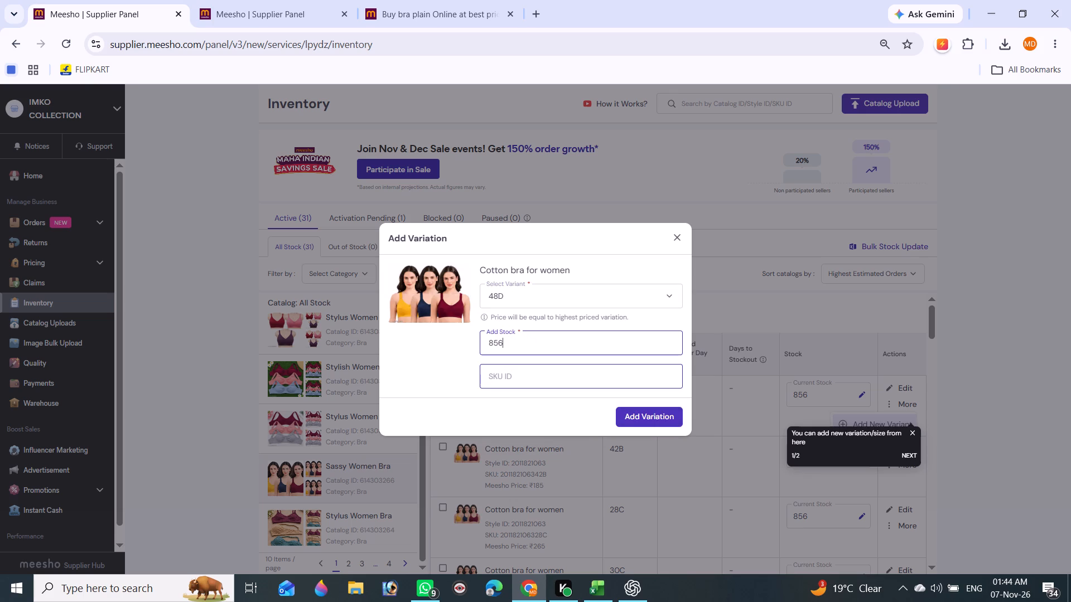
click(630, 406)
click(635, 432)
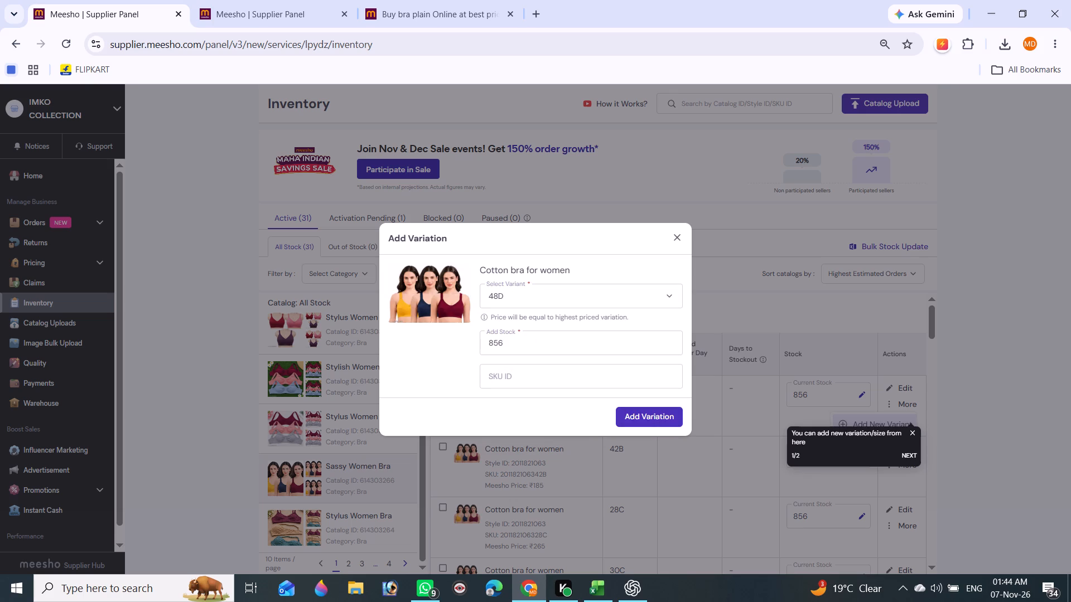
click(635, 429)
click(641, 414)
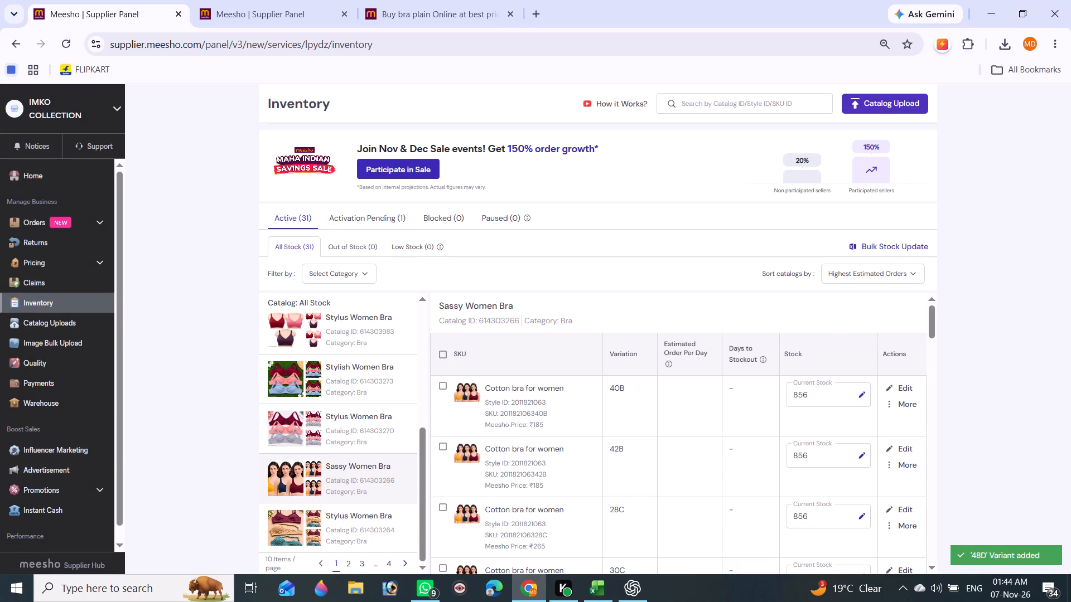
Add a 46D variation with a stock of 856 to the Cotton bra for women in Stylus Women Bra catalog 614303270.
click(302, 424)
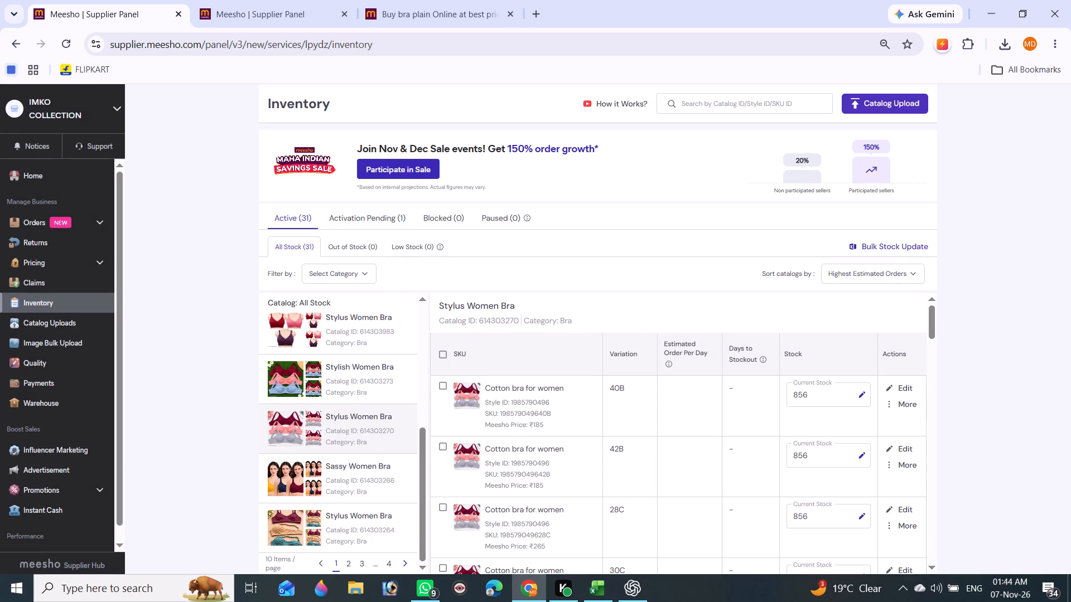
click(905, 403)
click(885, 420)
click(535, 304)
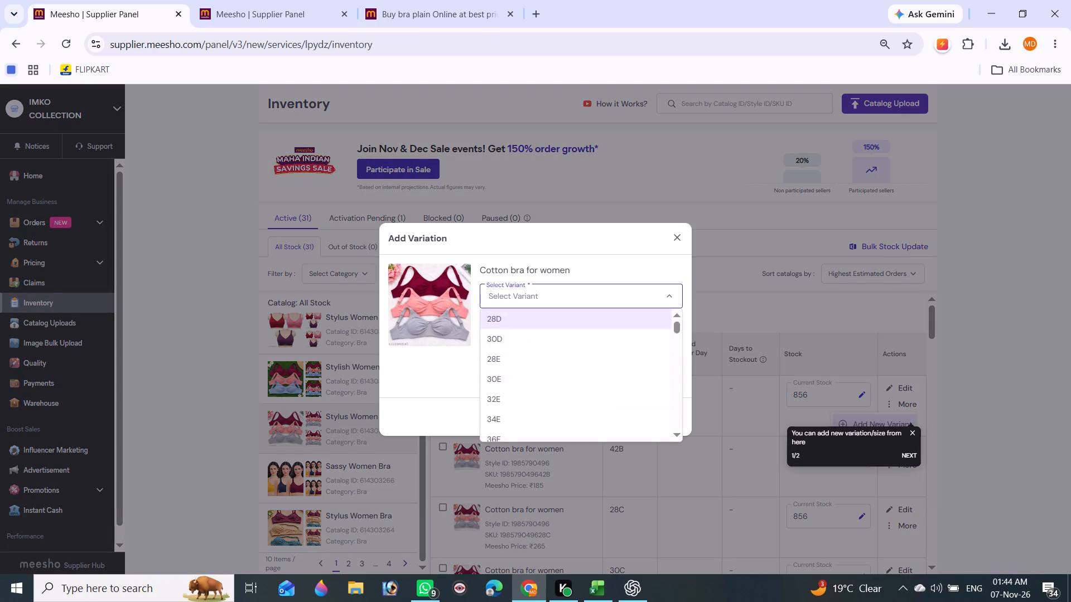
key(4)
key(6)
click(501, 430)
click(515, 351)
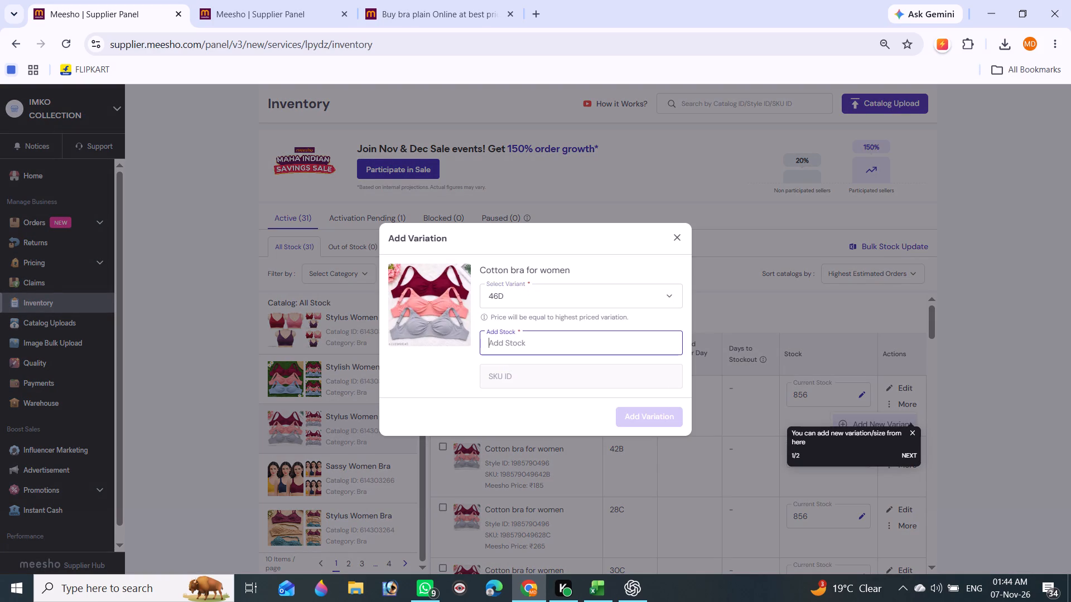
key(8)
key(5)
key(6)
click(665, 418)
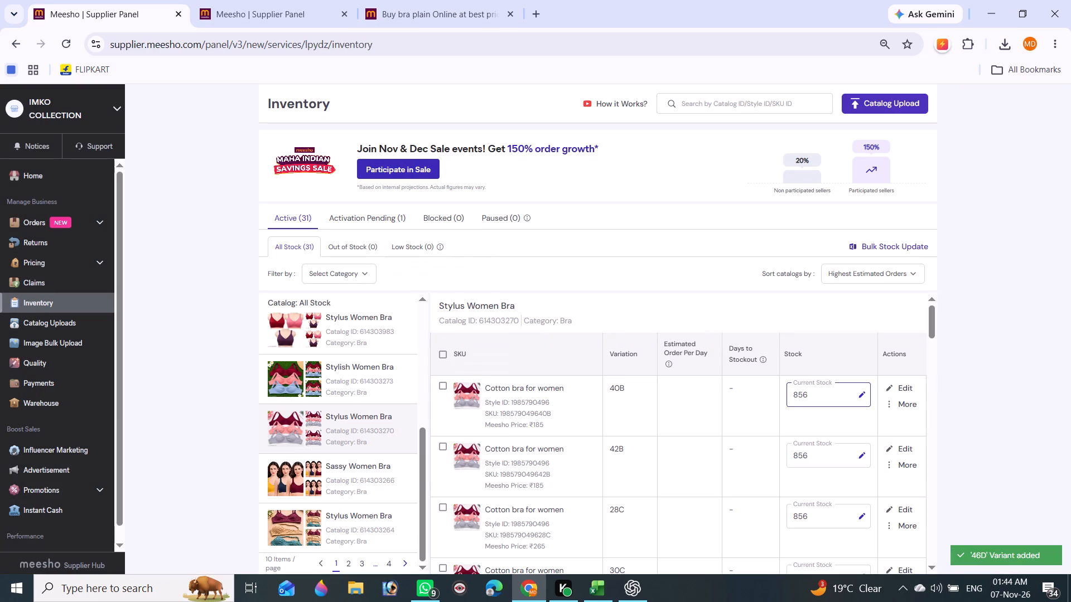
Add a 48D variation with a stock of 856 to the same Cotton bra for women in catalog 614303270.
click(906, 404)
click(898, 410)
click(889, 423)
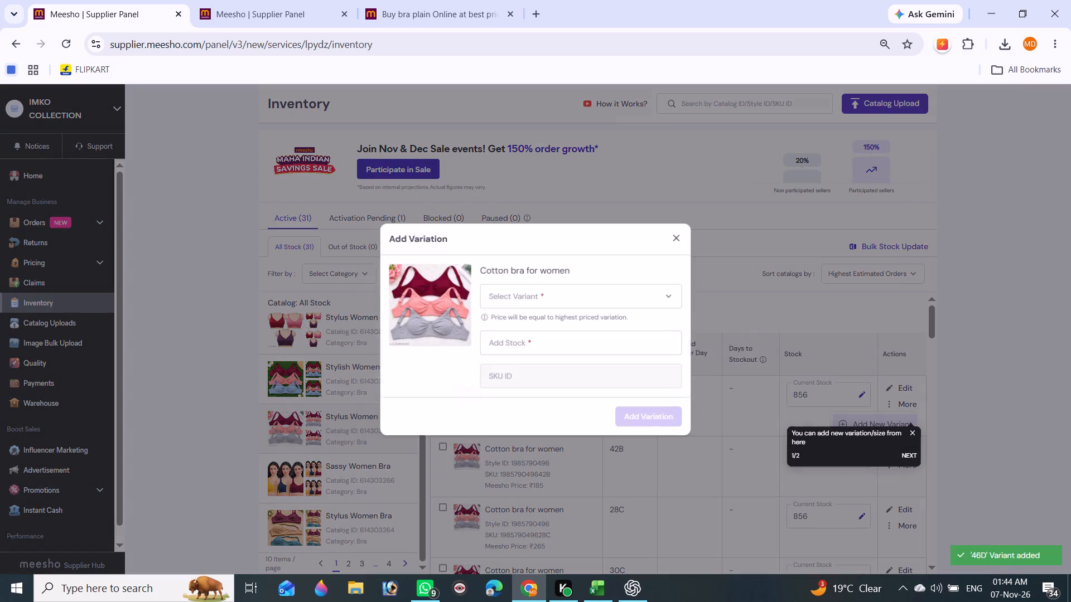
click(568, 289)
key(4)
key(8)
click(519, 435)
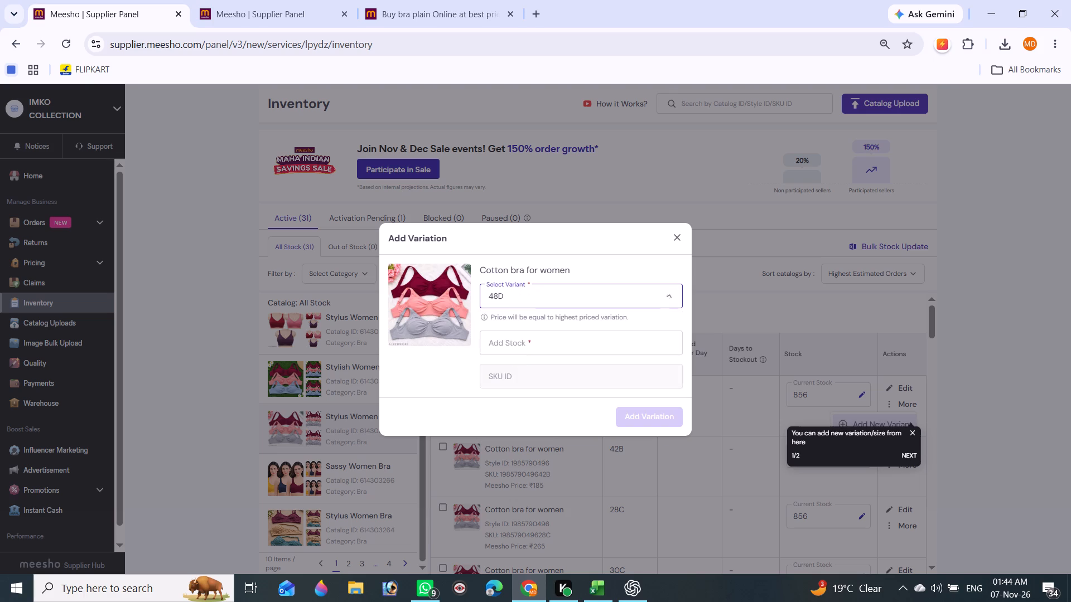
click(520, 339)
text(85)
key(6)
click(651, 418)
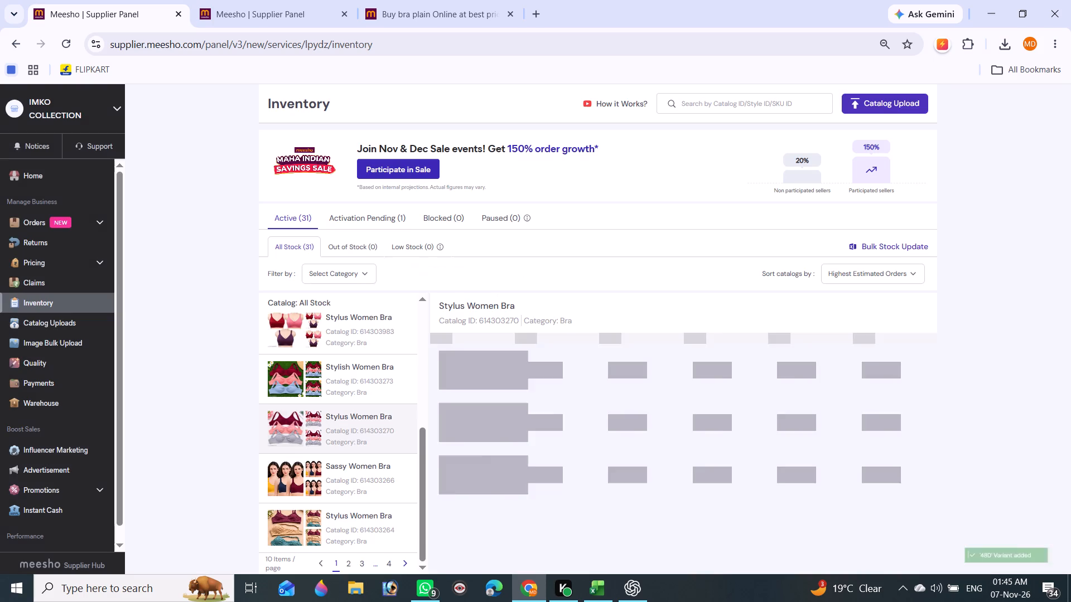
Add a 46D variation with a stock of 856 to the Cotton bra for women in Stylish Women Bra catalog 614303273.
click(345, 390)
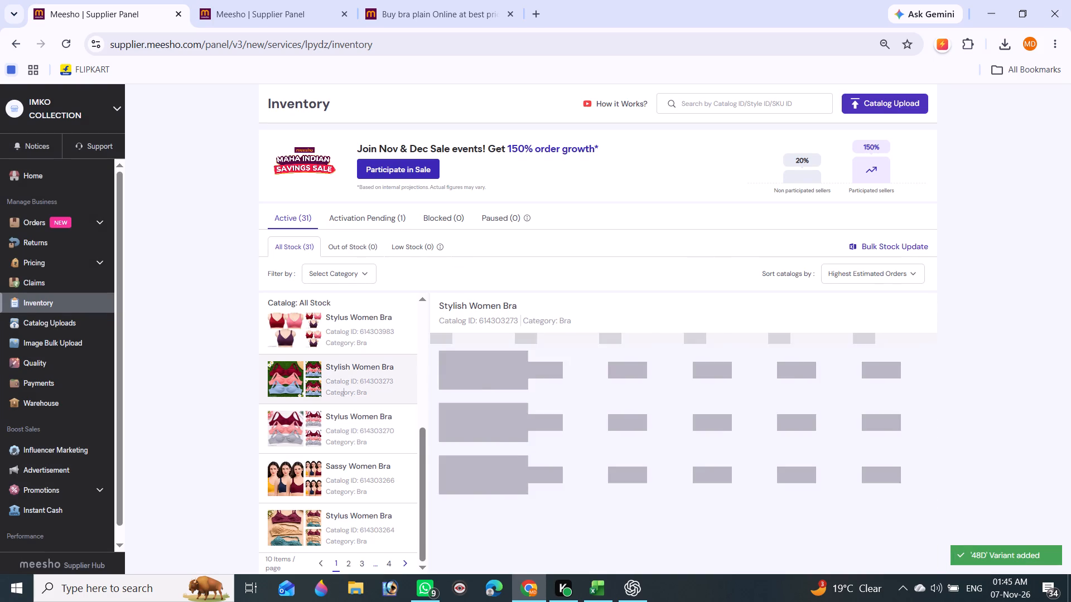
click(897, 407)
click(853, 422)
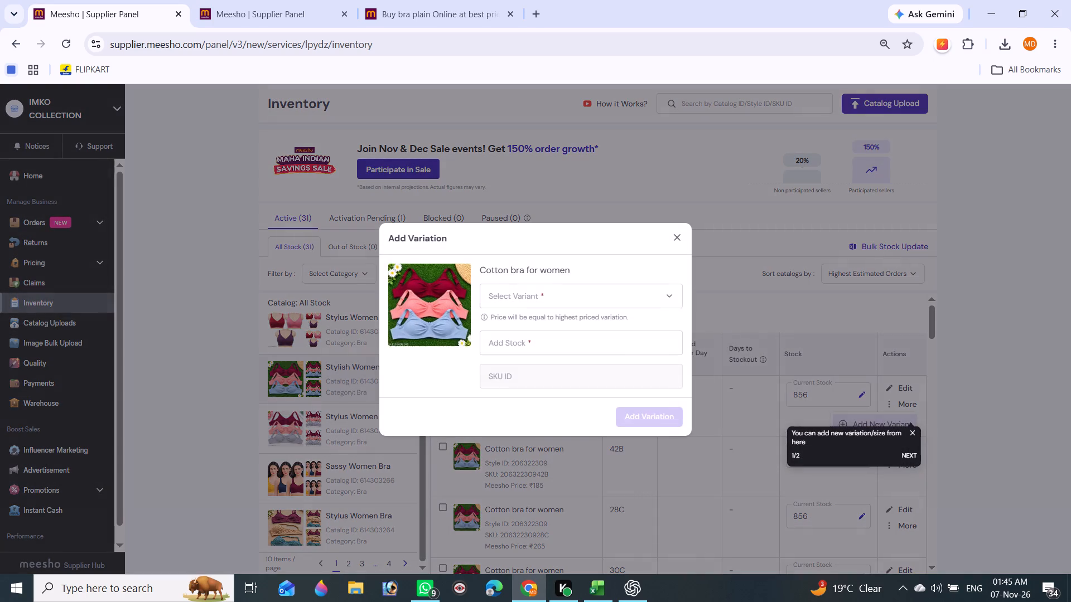
click(599, 282)
key(4)
key(6)
click(594, 295)
key(4)
key(6)
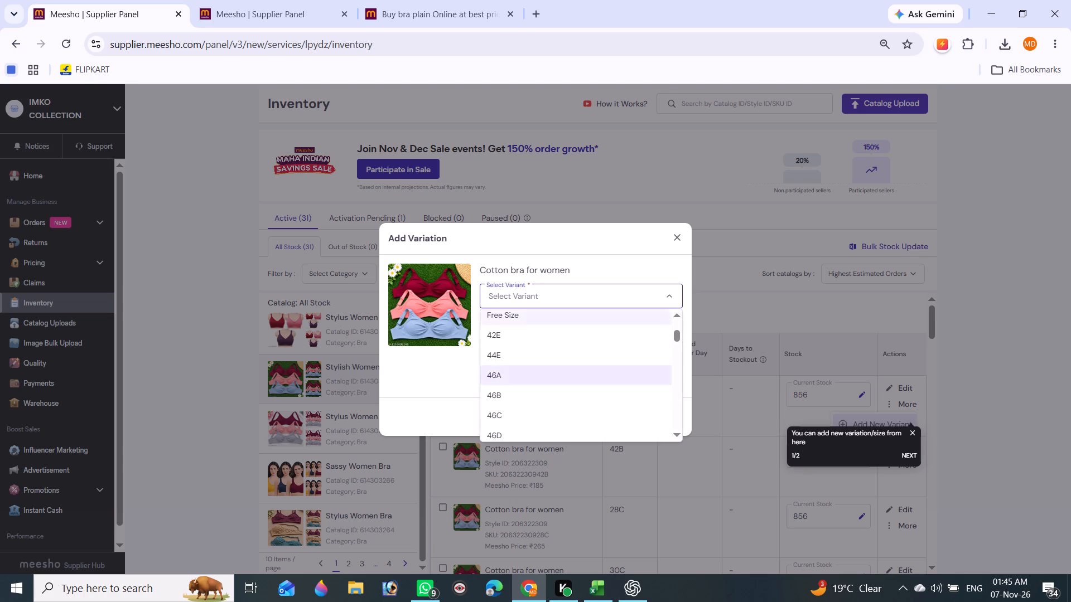
click(541, 433)
click(534, 343)
text(85)
key(6)
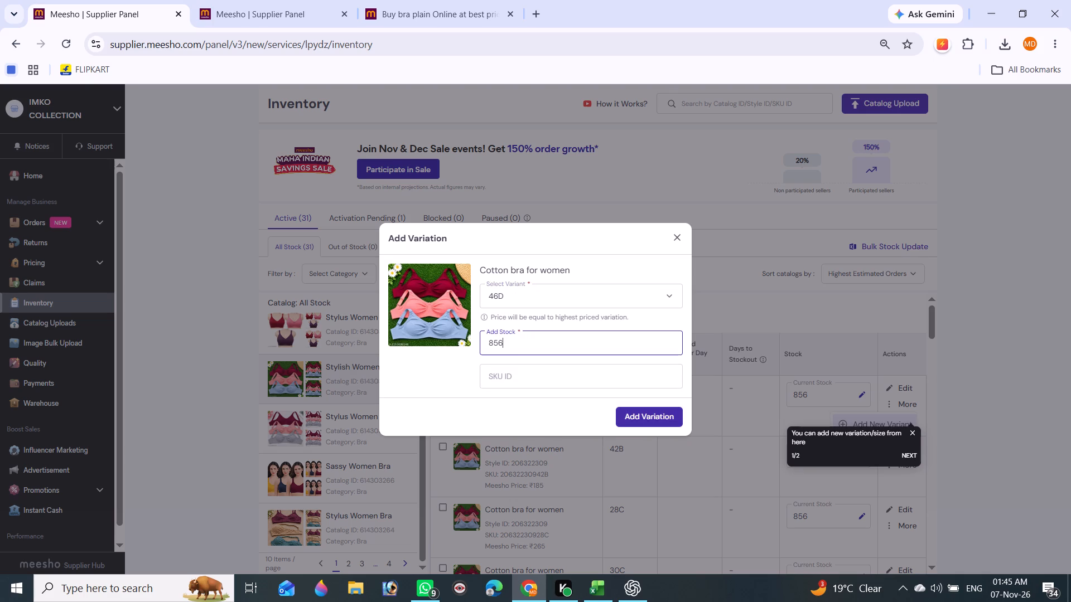
click(669, 415)
Add a 48D variation with a stock of 856 to the same Cotton bra for women in catalog 614303273.
click(900, 407)
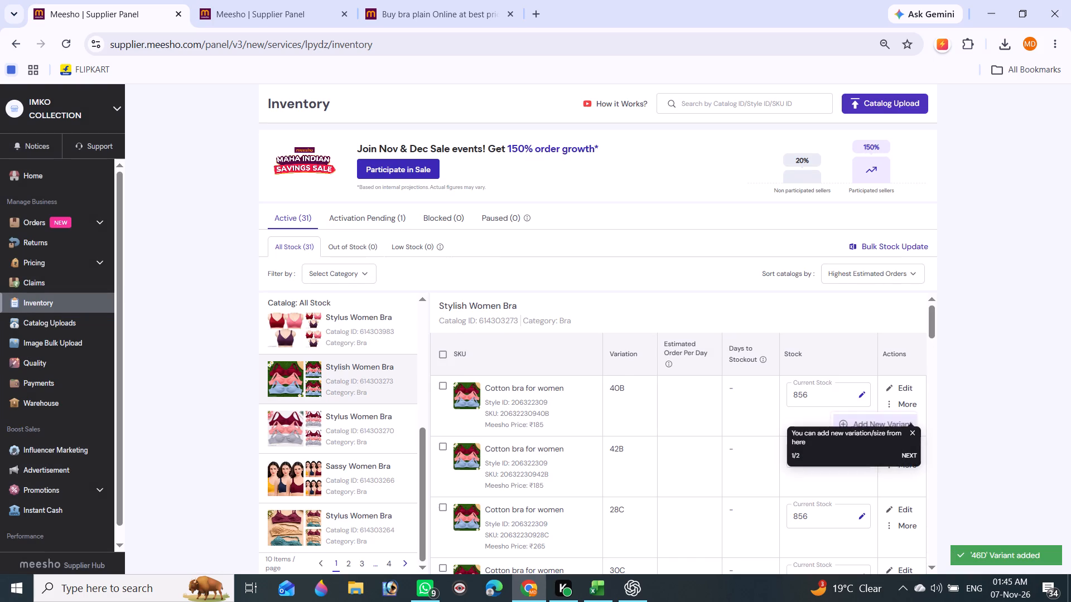
click(883, 419)
click(586, 308)
key(4)
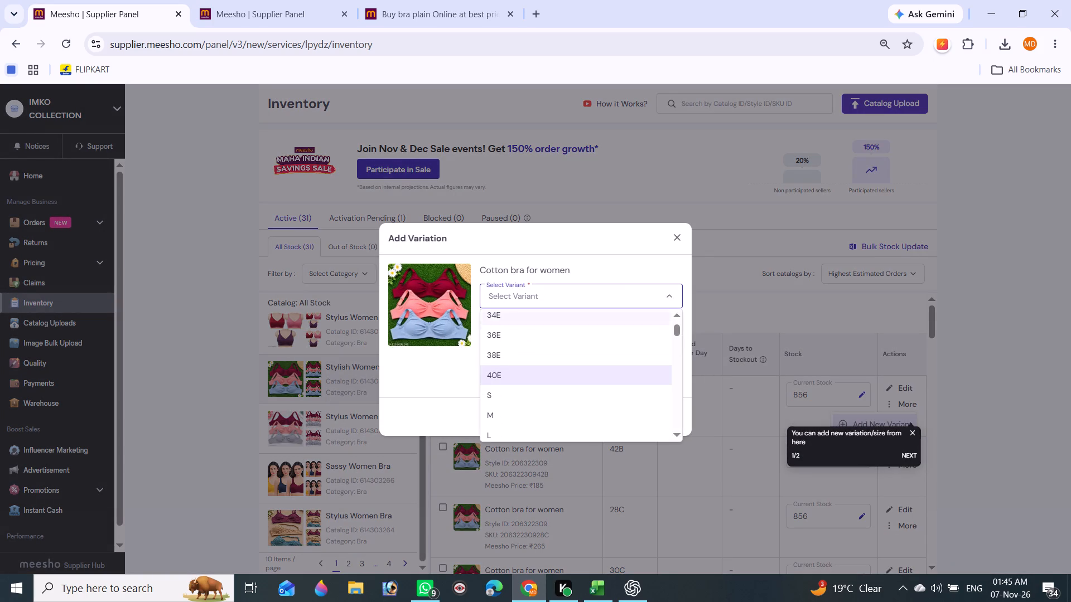
key(8)
click(538, 294)
text(48)
click(545, 293)
key(4)
key(8)
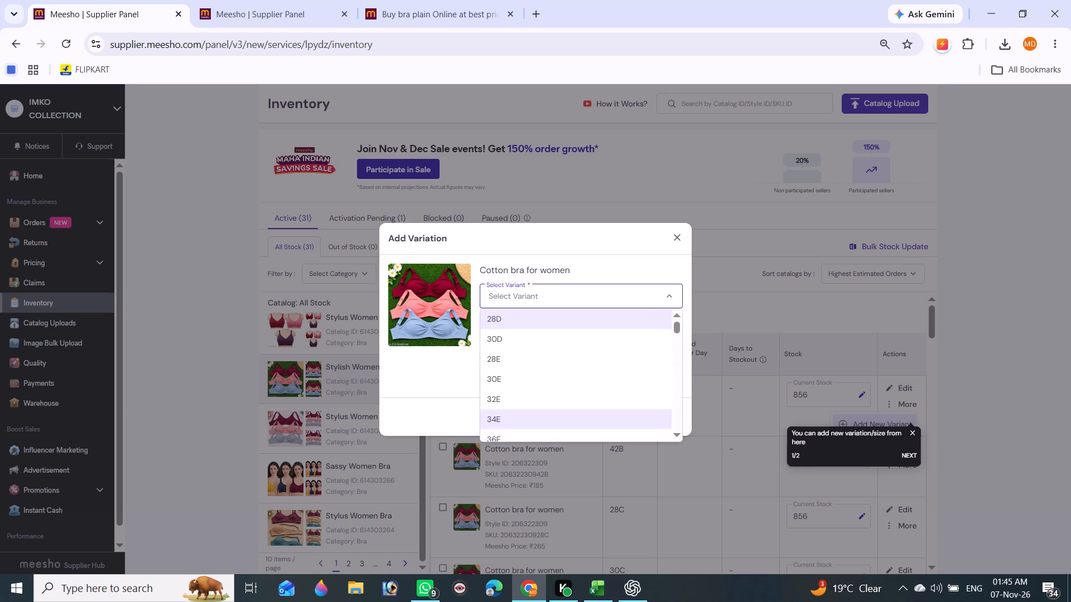
key(Up)
scroll(542, 355, down, 3)
scroll(543, 352, up, 3)
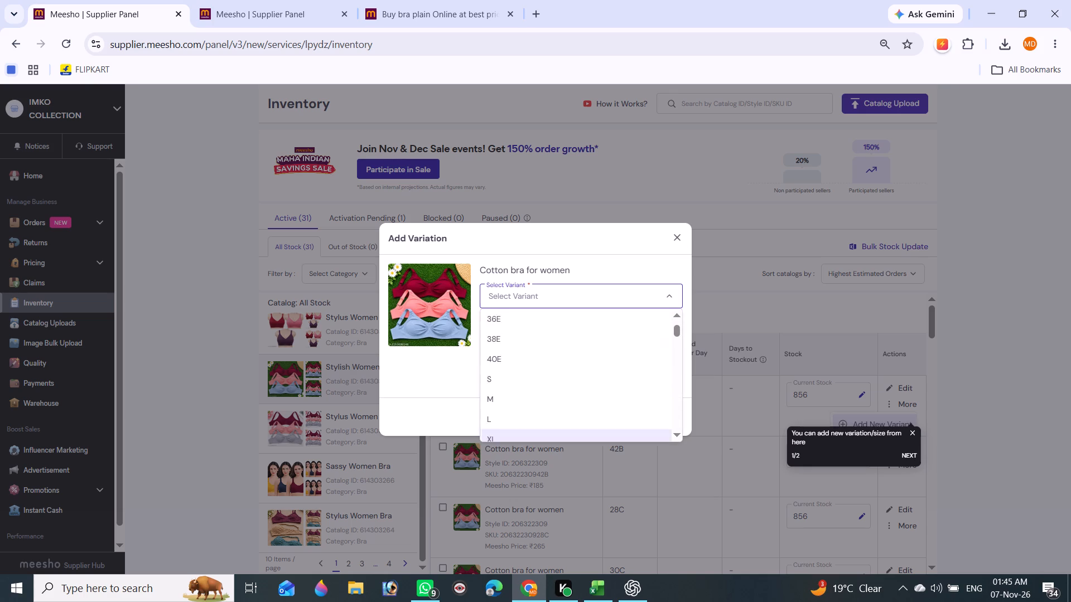
scroll(543, 352, up, 1)
click(557, 294)
key(Left)
key(Up)
click(556, 297)
key(Left)
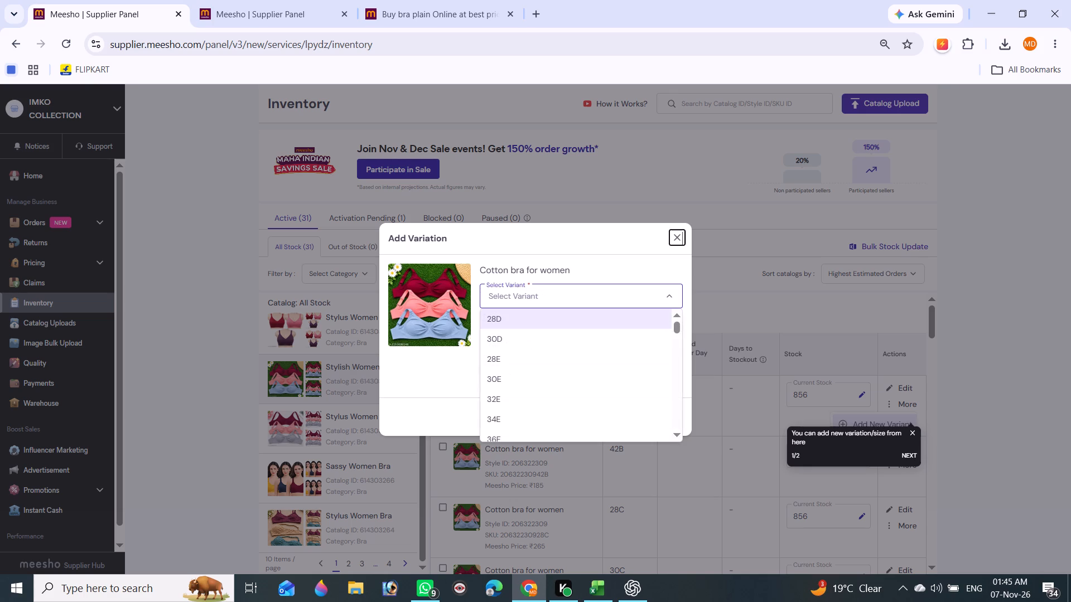
key(Up)
click(556, 302)
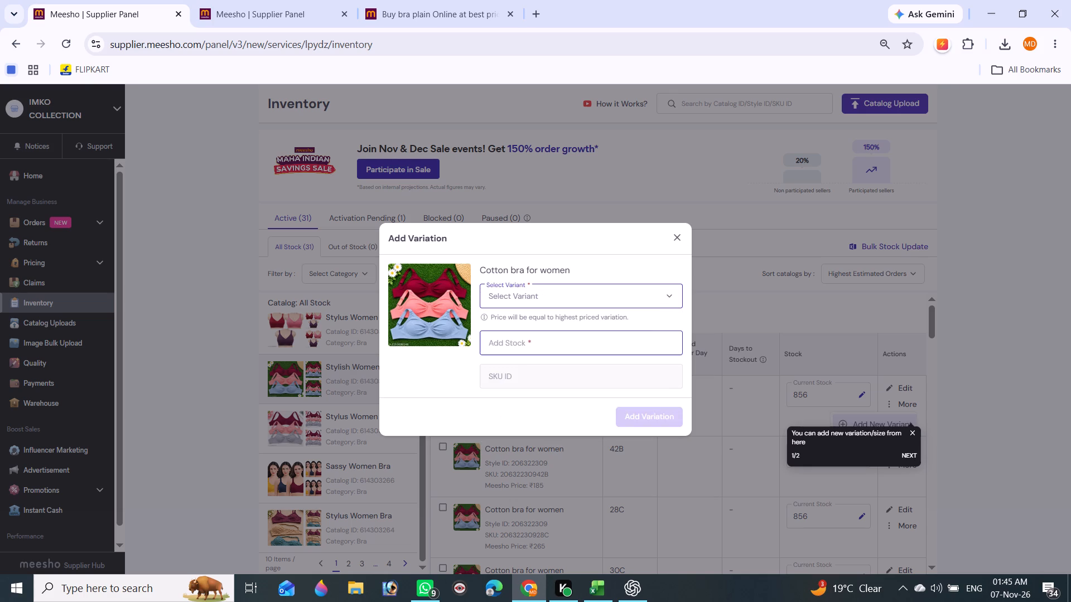
click(532, 302)
key(4)
key(8)
click(494, 433)
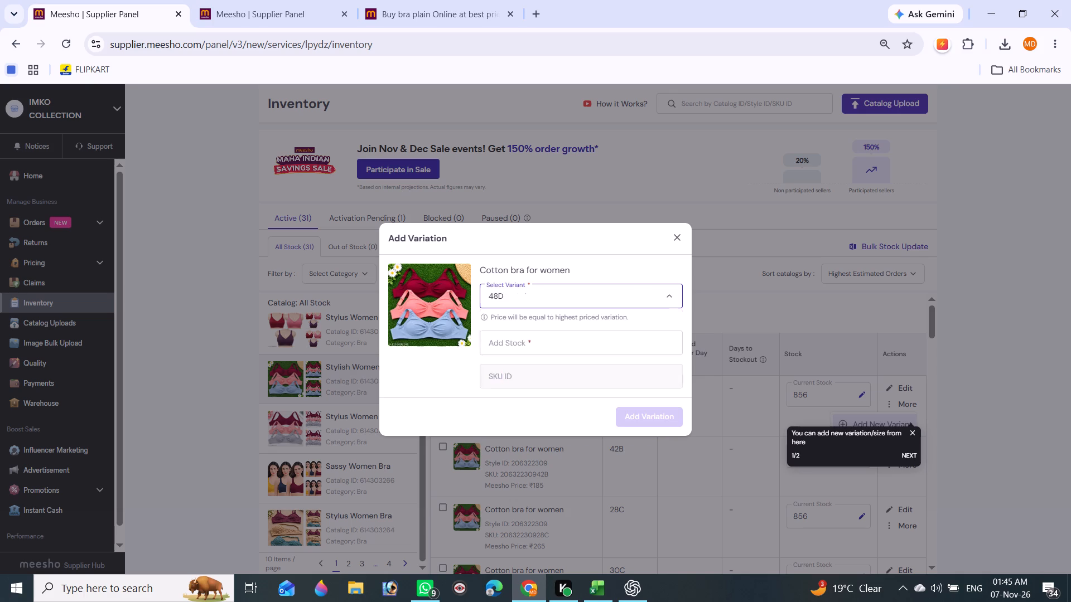
click(512, 346)
key(8)
key(5)
key(6)
click(651, 414)
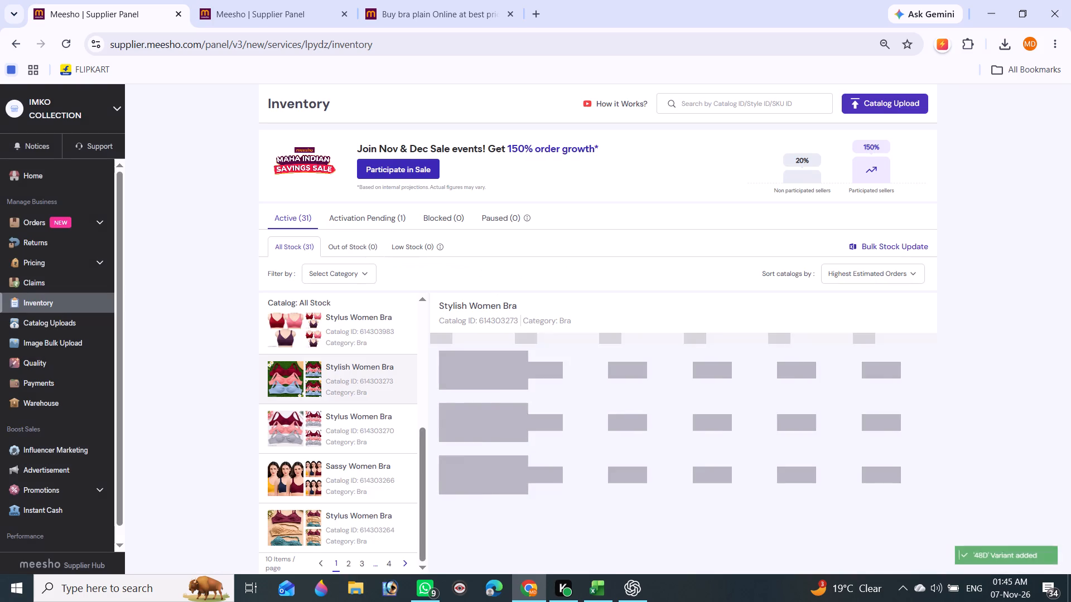
Add a 46D variation with a stock of 856 to the Cotton bra for women in Stylus Women Bra catalog 614303983.
scroll(393, 399, up, 2)
click(324, 470)
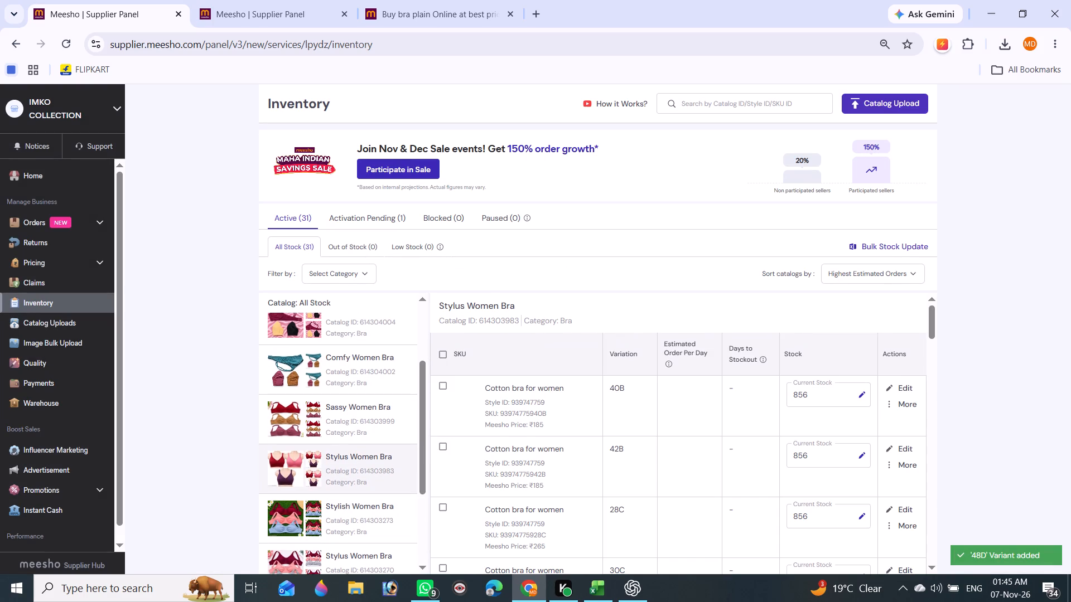
click(901, 409)
click(895, 419)
click(607, 288)
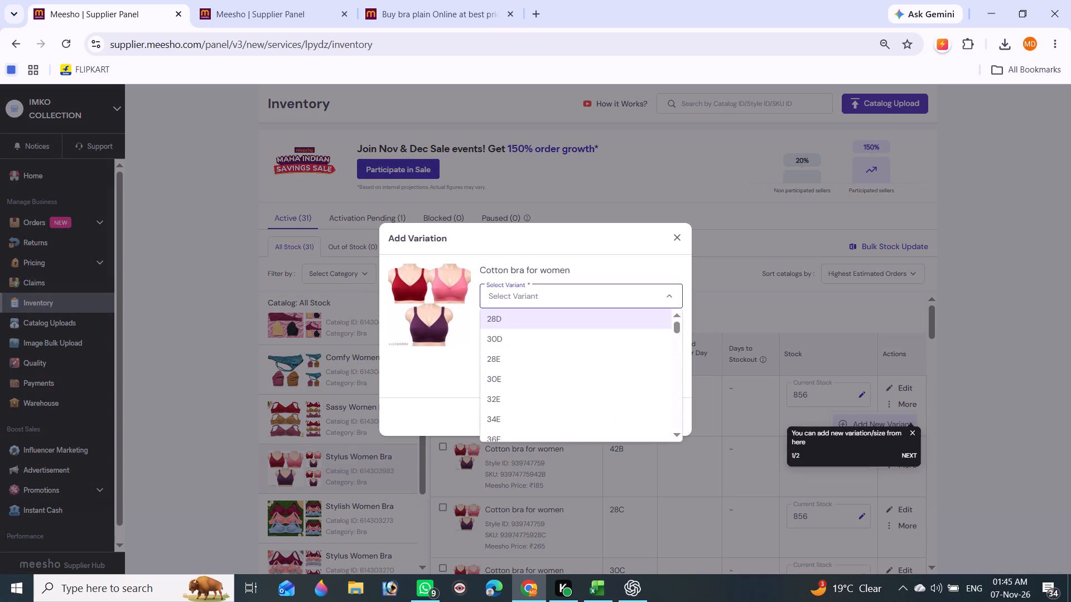
text(46)
click(553, 431)
click(556, 343)
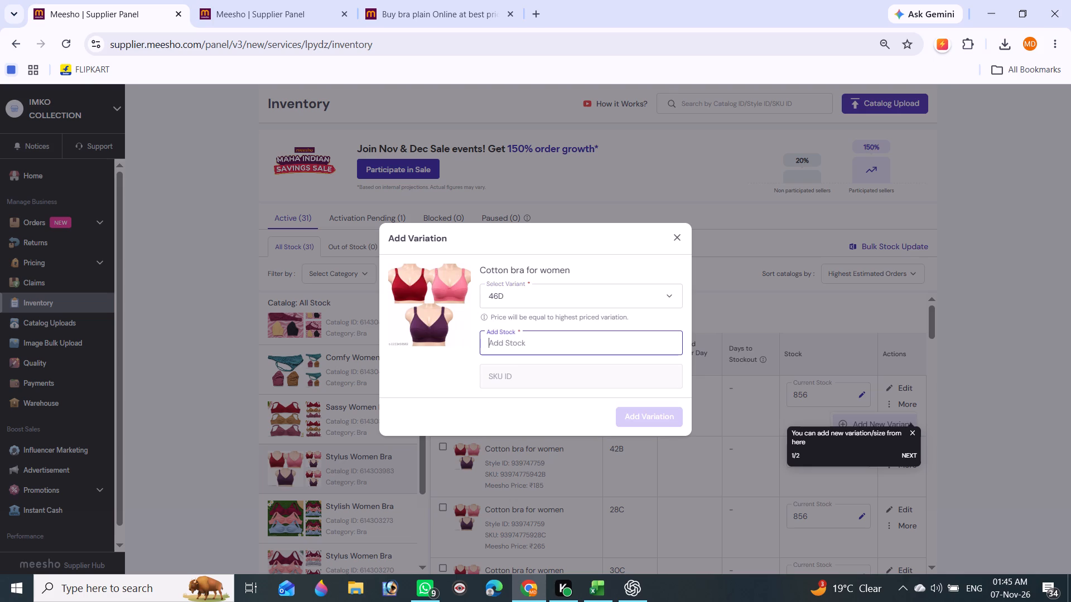
key(8)
key(5)
key(6)
click(664, 413)
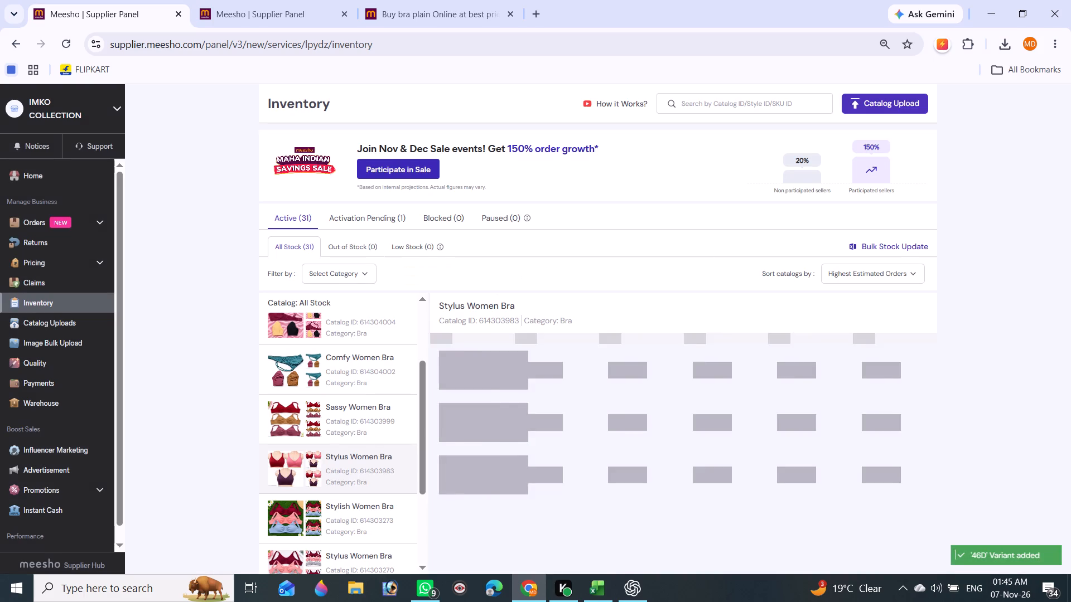
Add a 48D variation with a stock of 856 to the same Cotton bra for women in catalog 614303983.
click(906, 403)
click(855, 422)
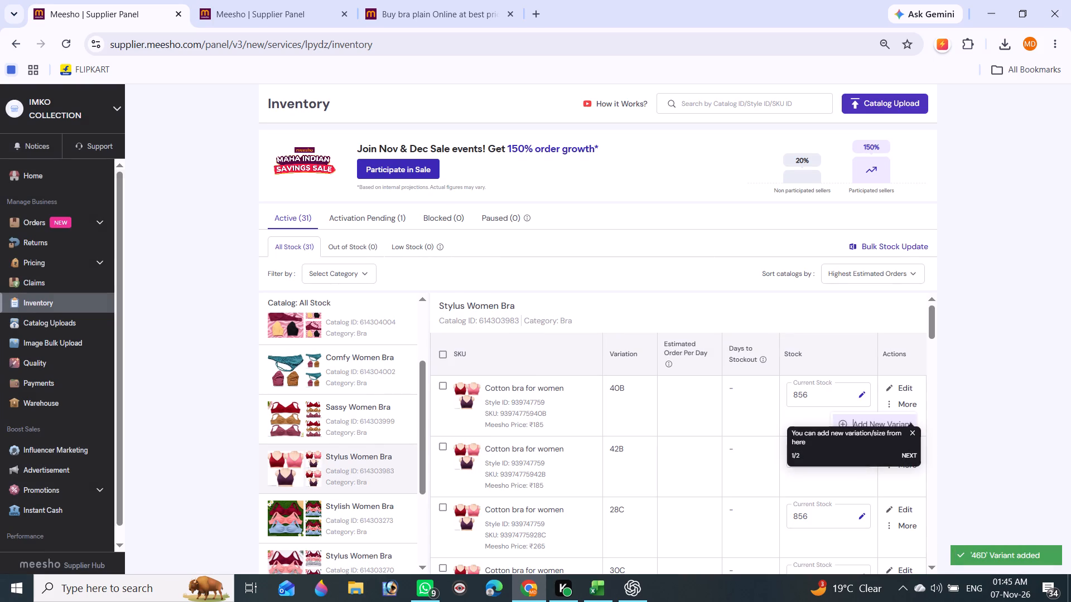
click(562, 316)
click(570, 302)
text(48)
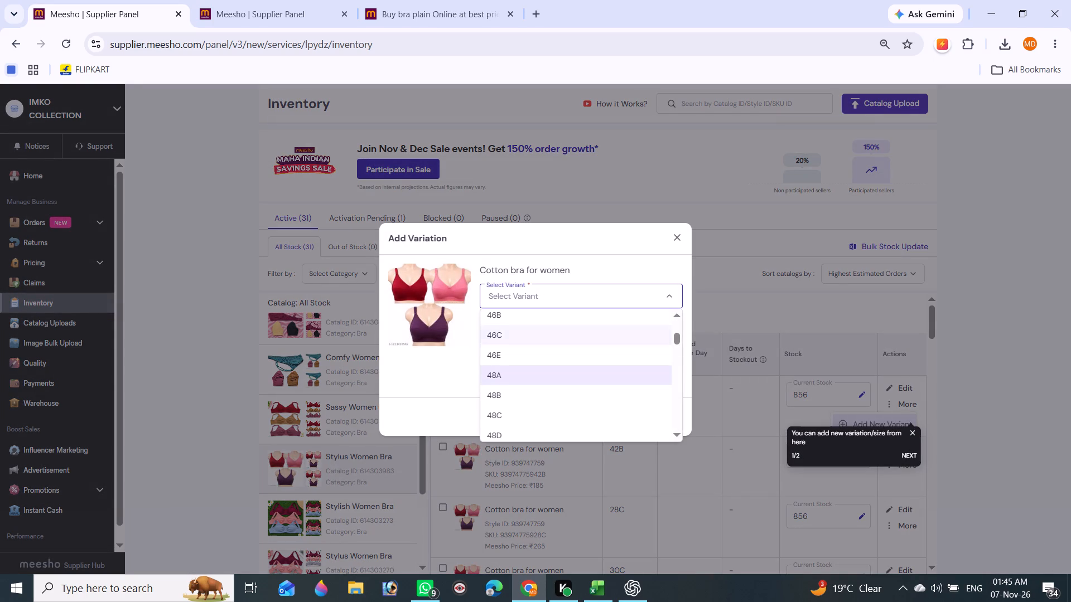
click(530, 430)
click(519, 338)
key(8)
key(5)
key(6)
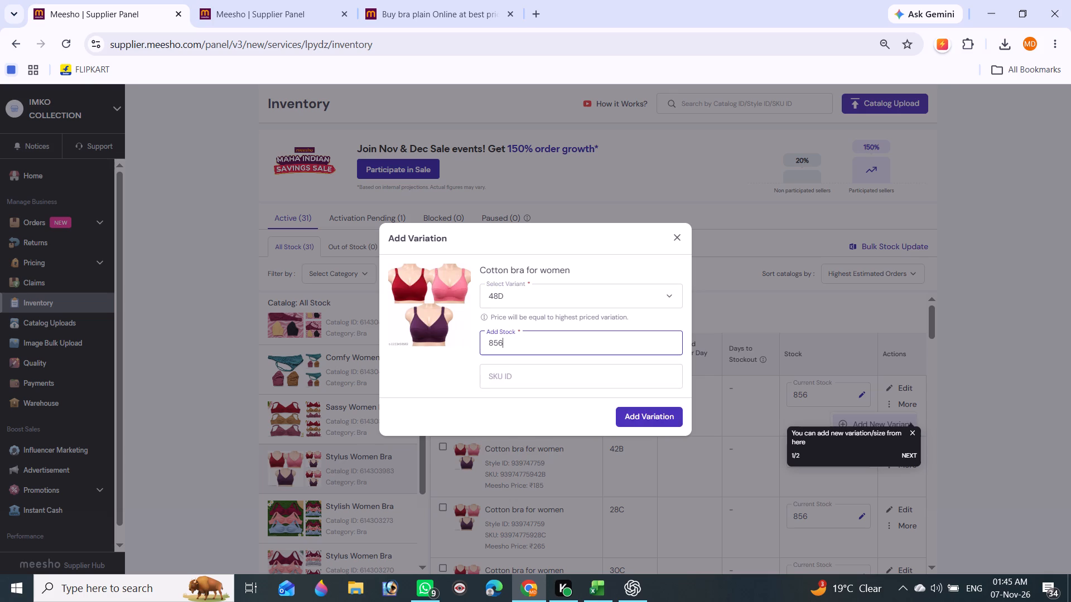
click(642, 414)
Add a 46D variation with a stock of 866 to the Cotton bra for women in Sassy Women Bra catalog 614303999.
click(382, 422)
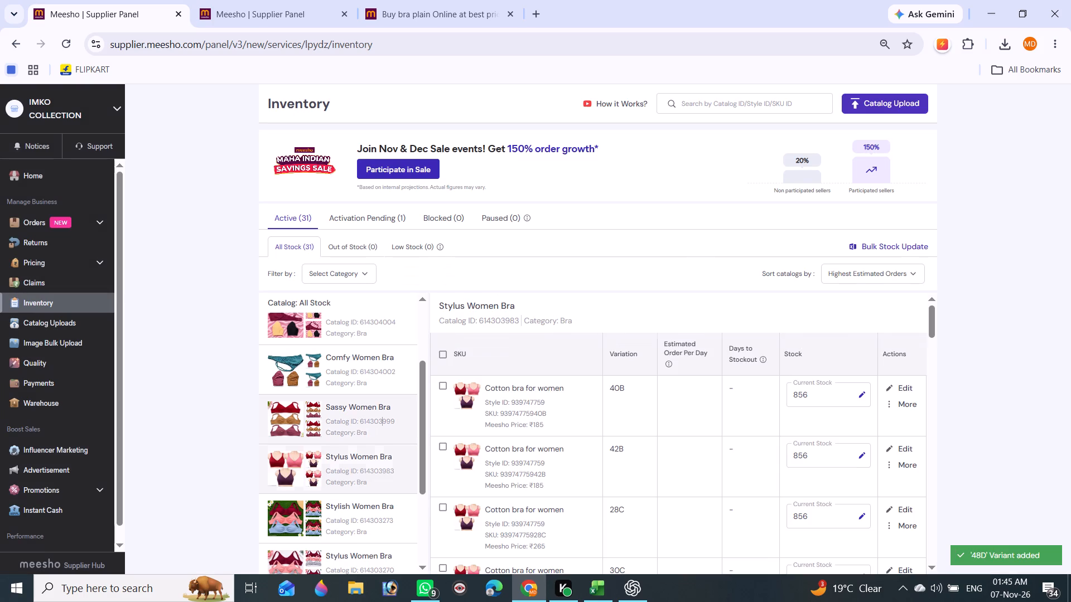
click(908, 402)
click(863, 425)
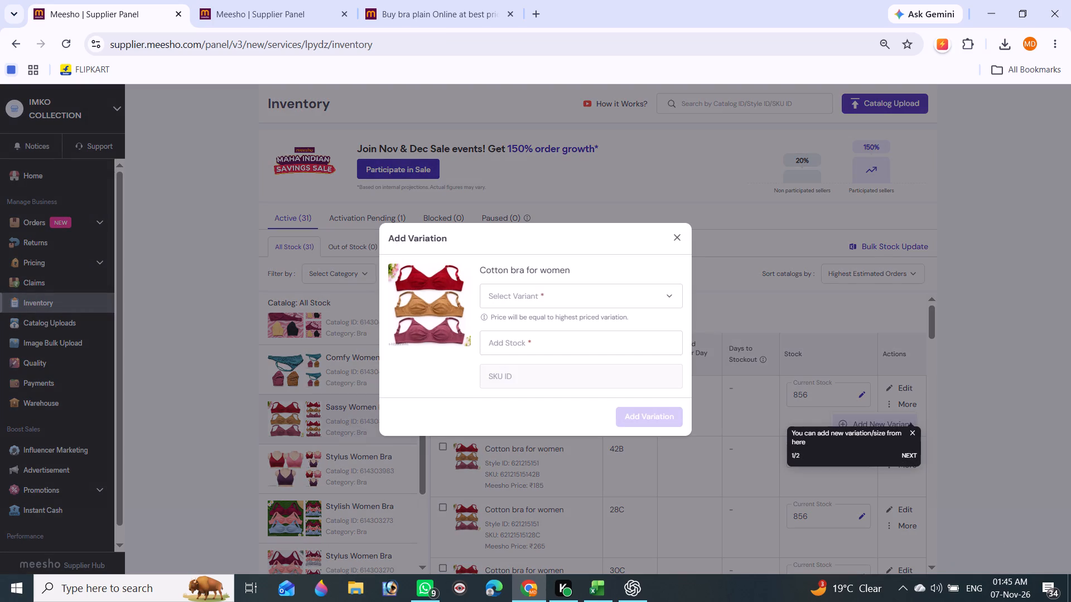
click(619, 296)
key(4)
key(6)
click(542, 433)
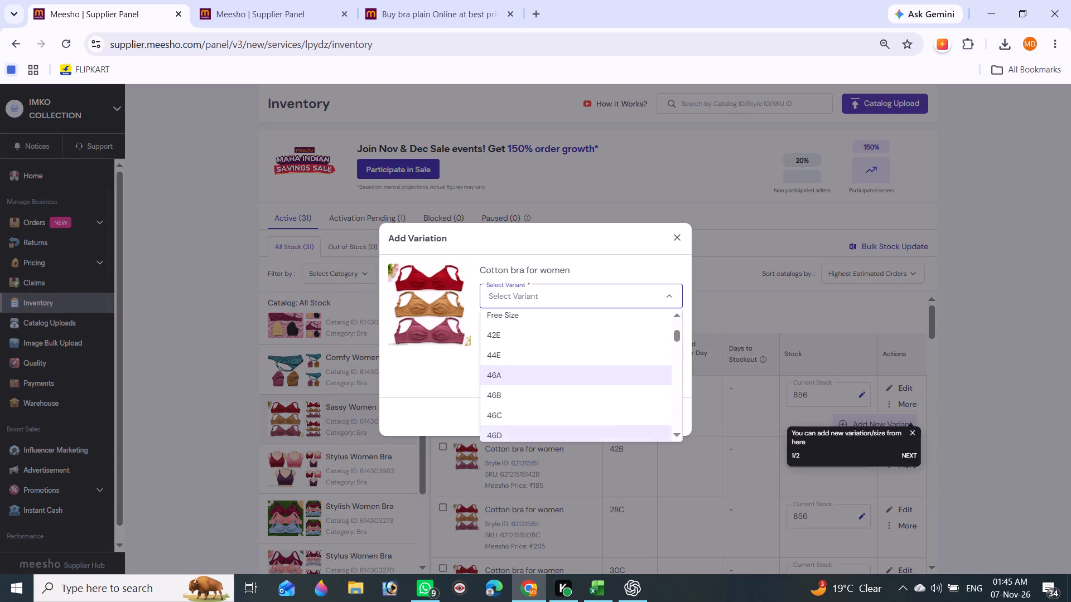
click(549, 351)
key(8)
key(6)
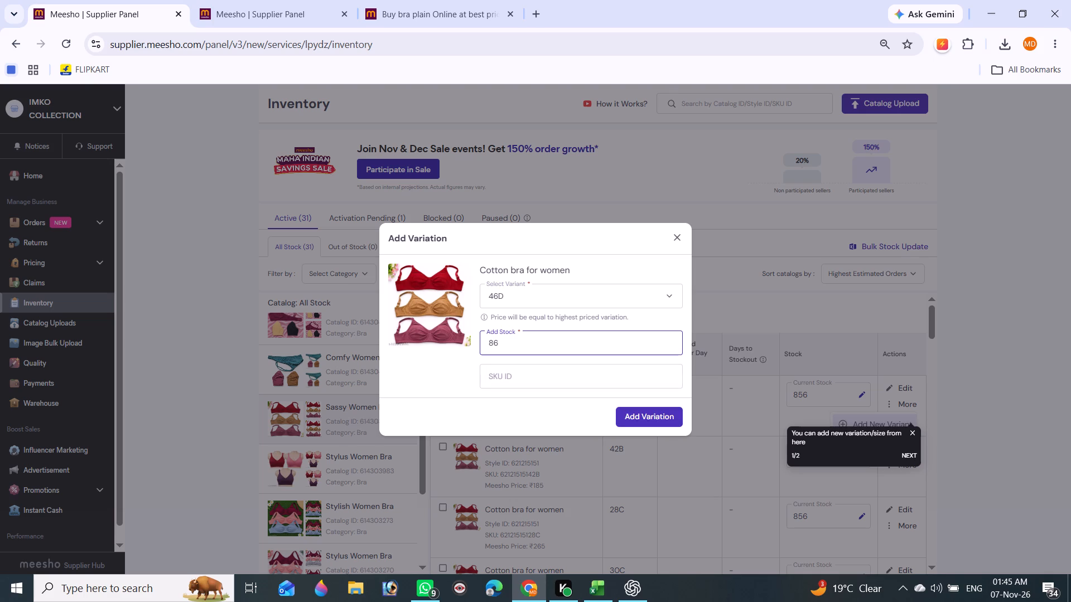
key(6)
click(654, 427)
click(647, 412)
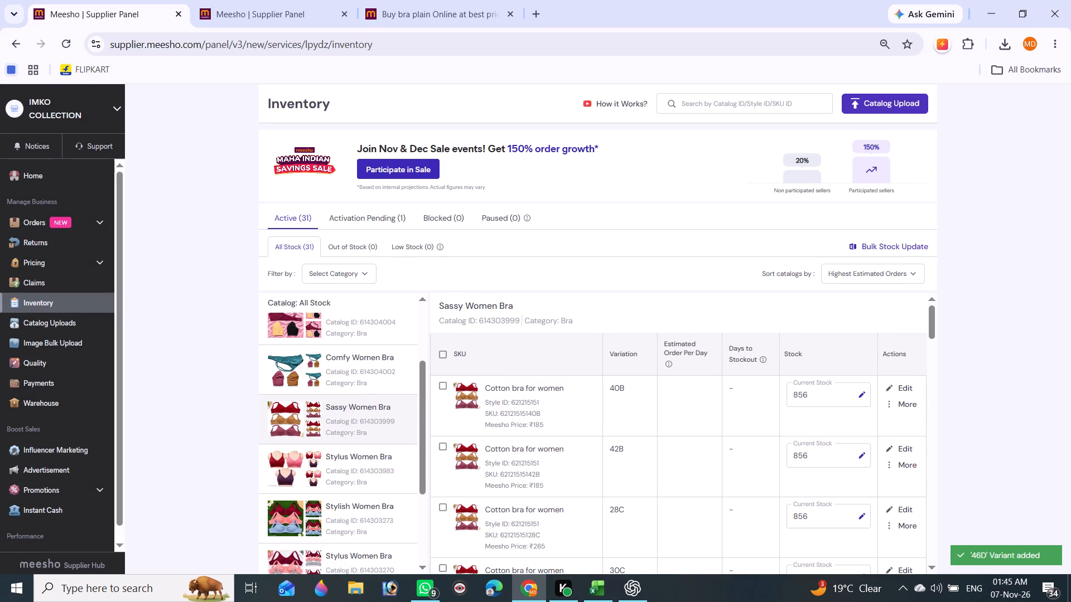
Add a 48D variation with a stock of 856 to the same Cotton bra for women in catalog 614303999.
click(915, 404)
click(868, 422)
click(588, 286)
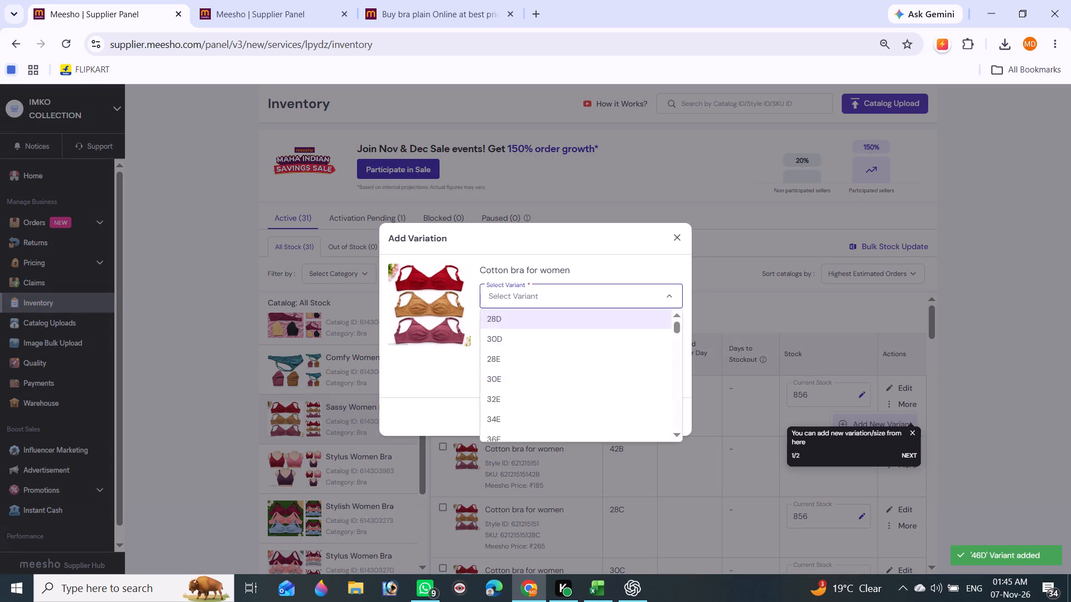
key(4)
key(8)
click(544, 428)
click(548, 342)
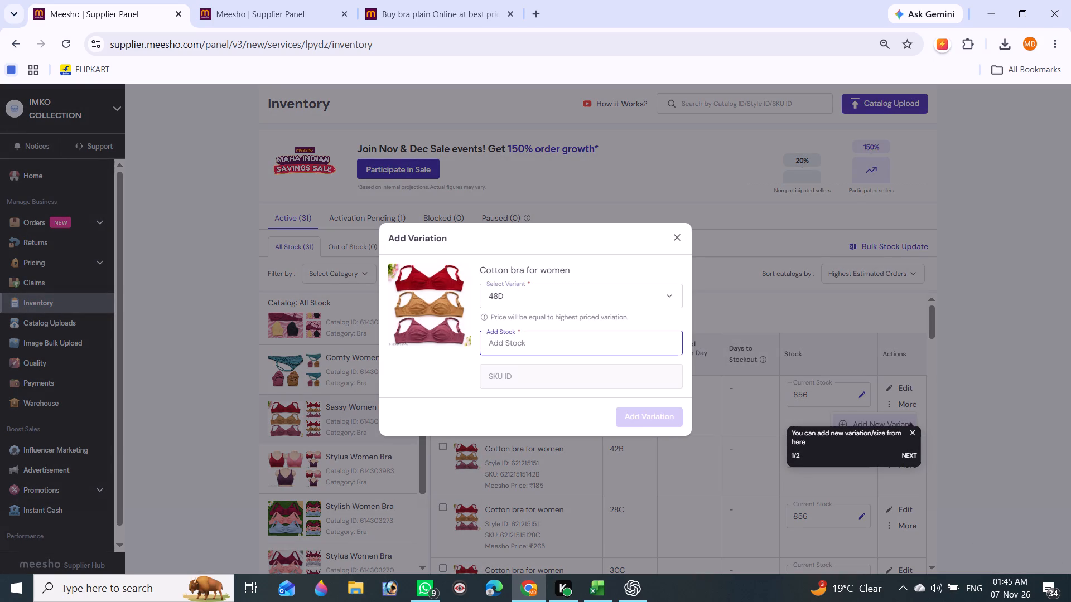
key(8)
key(5)
key(6)
click(658, 419)
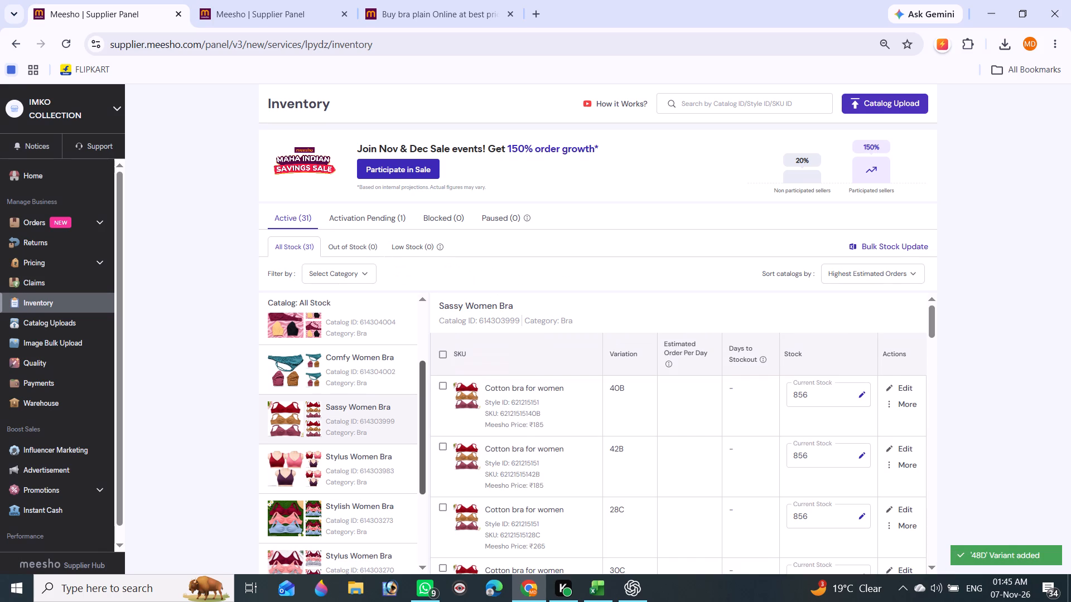
Add a 46D variation with a stock of 856 to the Cotton bra for women in Comfy Women Bra catalog 614304002.
click(332, 372)
click(903, 405)
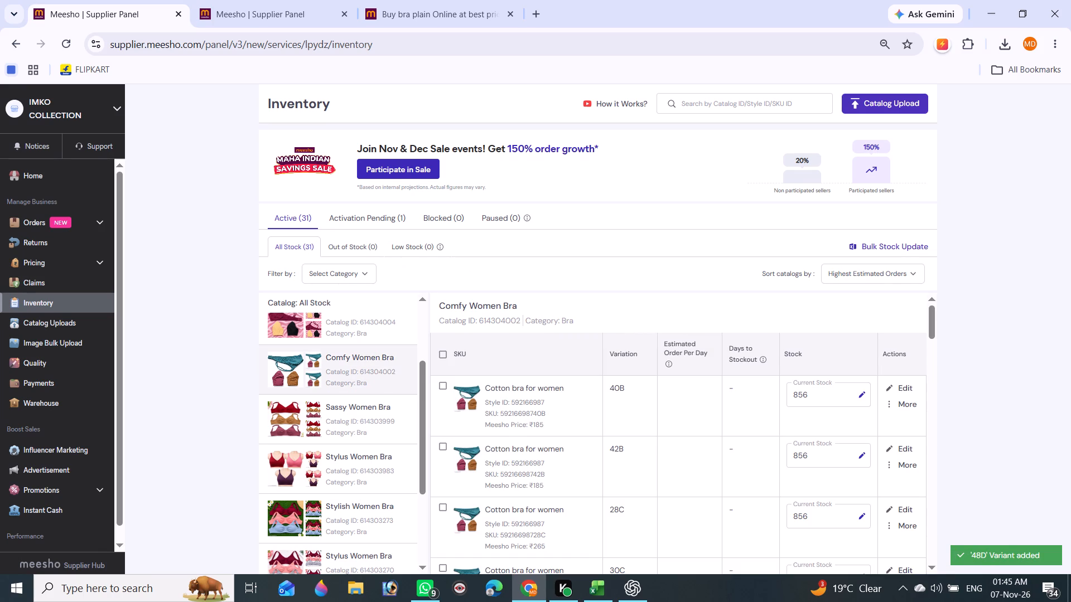
click(876, 421)
click(595, 301)
key(4)
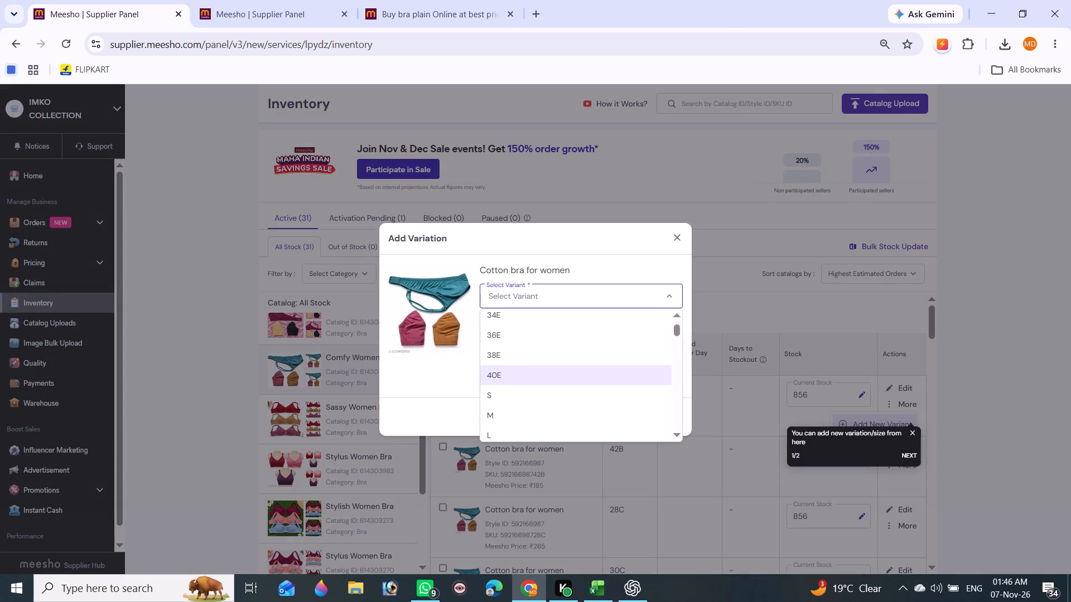
key(6)
click(554, 428)
click(542, 330)
click(541, 337)
text(85)
key(6)
click(649, 404)
click(651, 410)
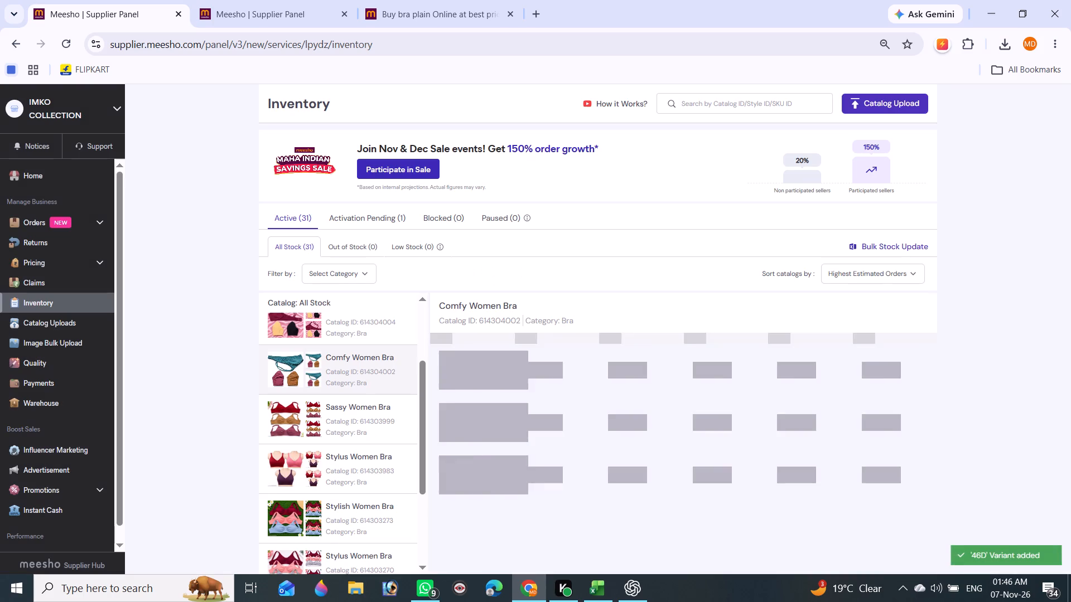
Add a 48D variation with a stock of 856 to the same Cotton bra for women in catalog 614304002.
click(911, 404)
click(858, 416)
click(582, 298)
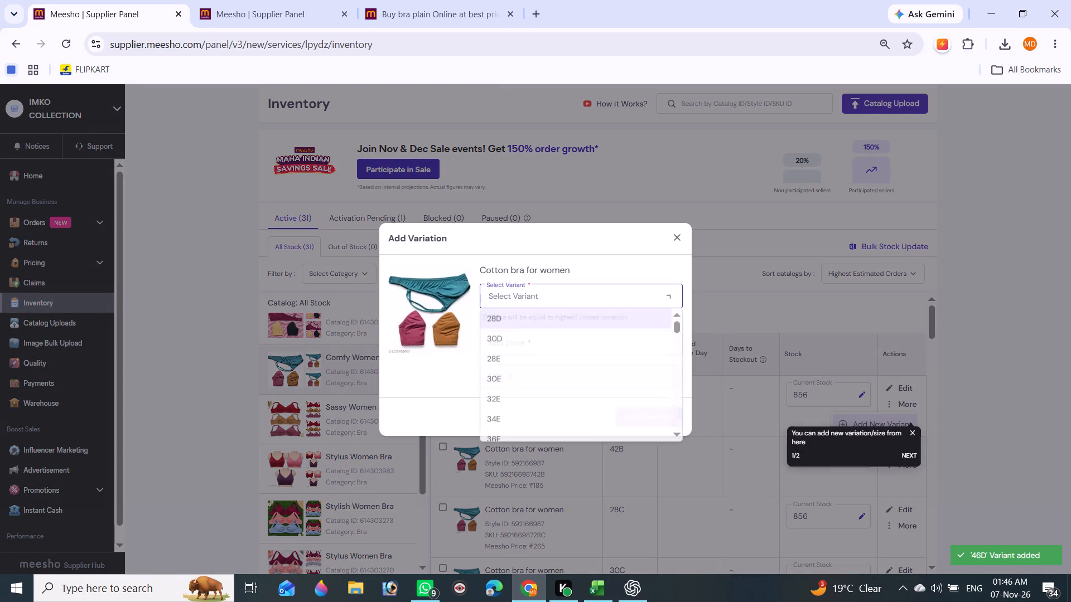
key(4)
key(8)
click(534, 439)
click(552, 347)
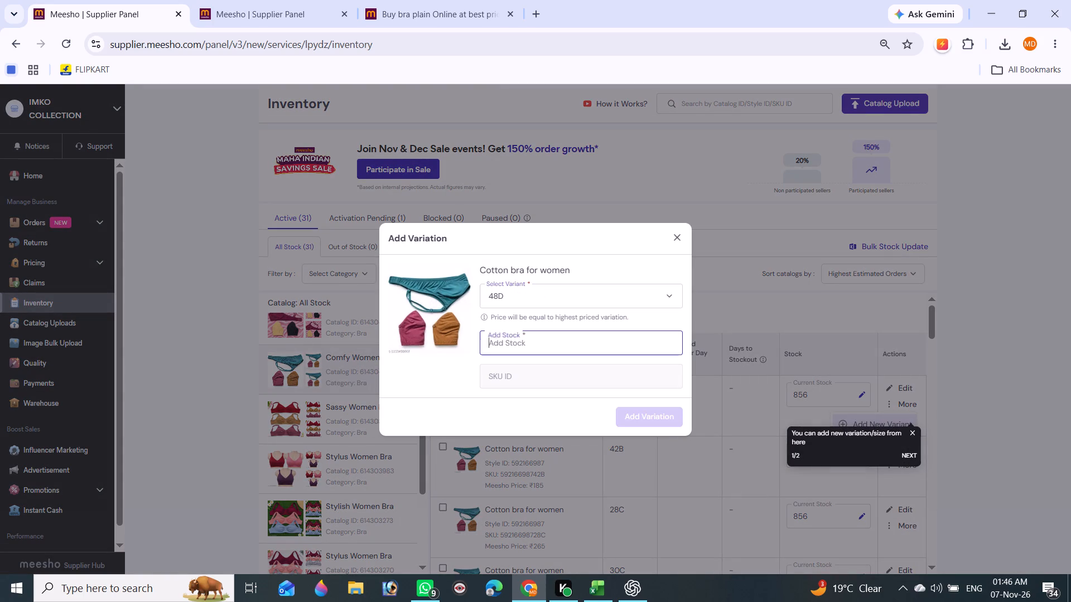
key(8)
key(5)
key(6)
click(636, 417)
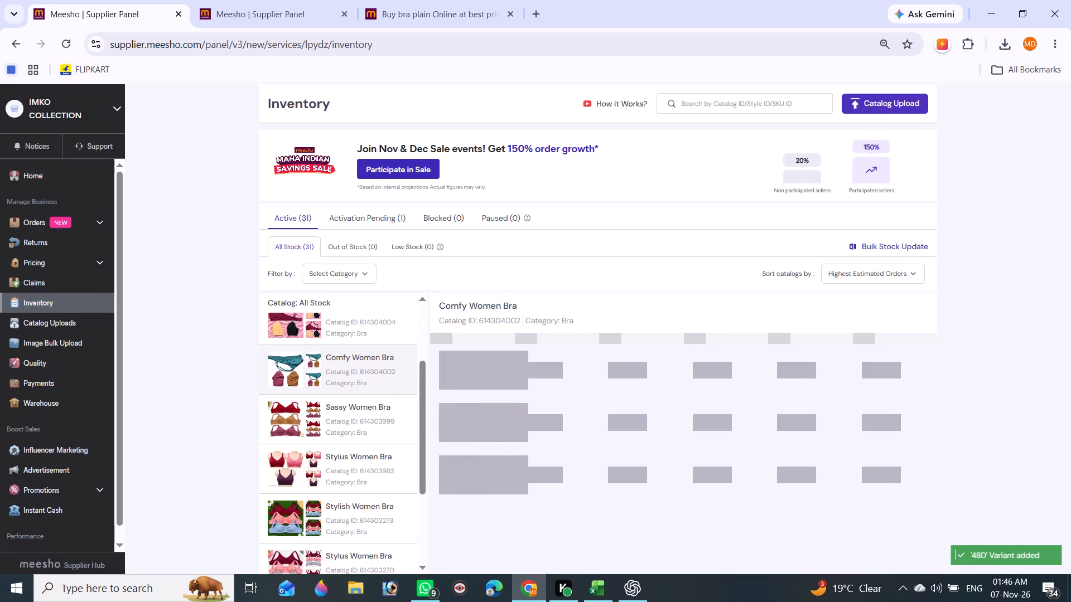
Add a 46D variation with a stock of 856 to the Women stylish bra pack of 3 in Stylus Women Bra catalog 614304004.
scroll(351, 355, up, 2)
click(348, 429)
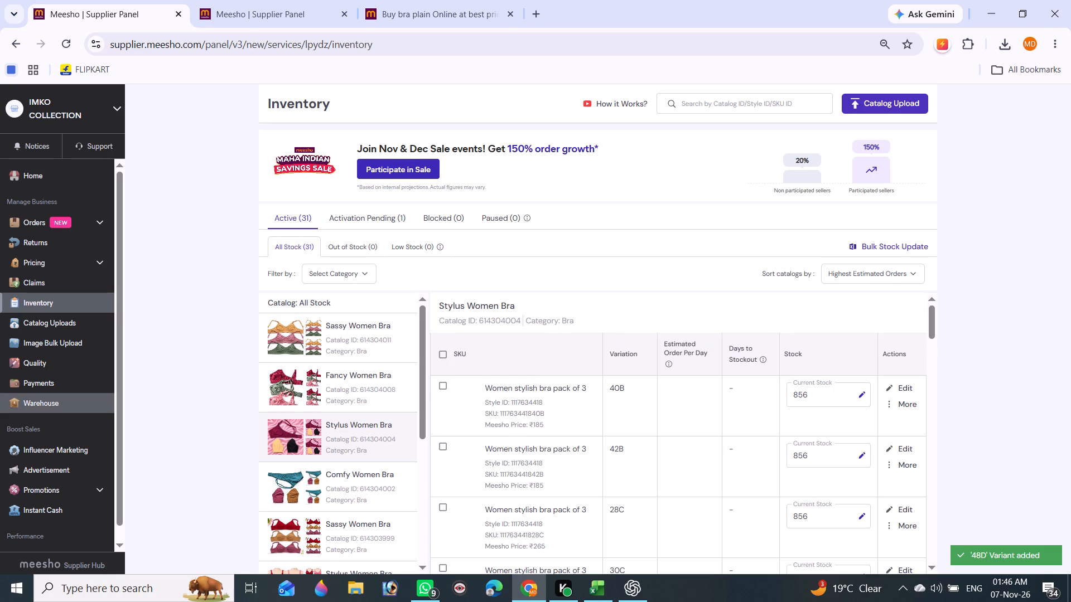
scroll(383, 419, up, 1)
click(898, 405)
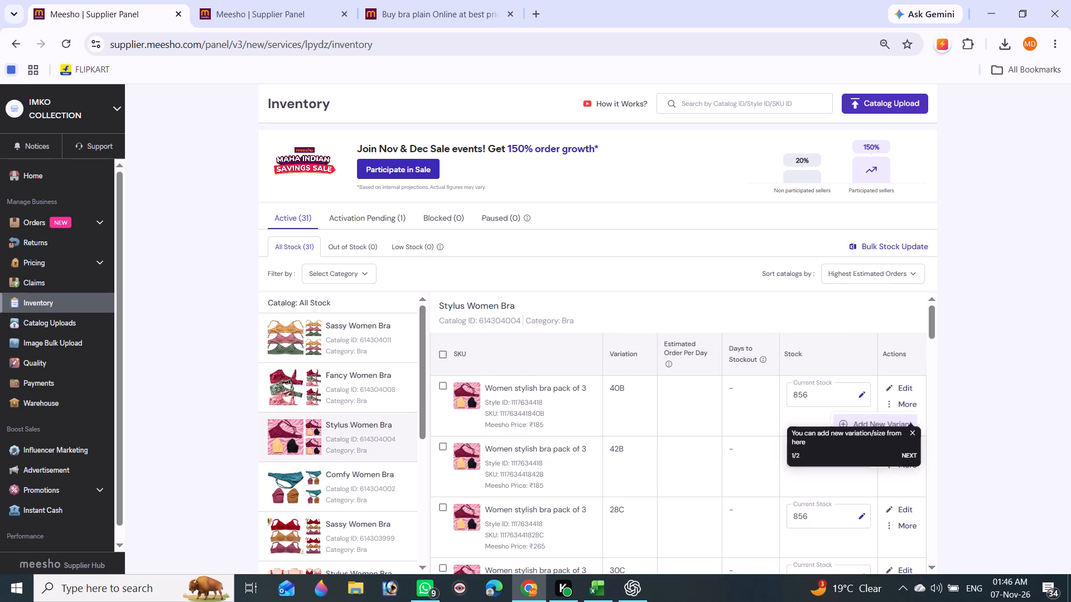
click(886, 420)
click(623, 309)
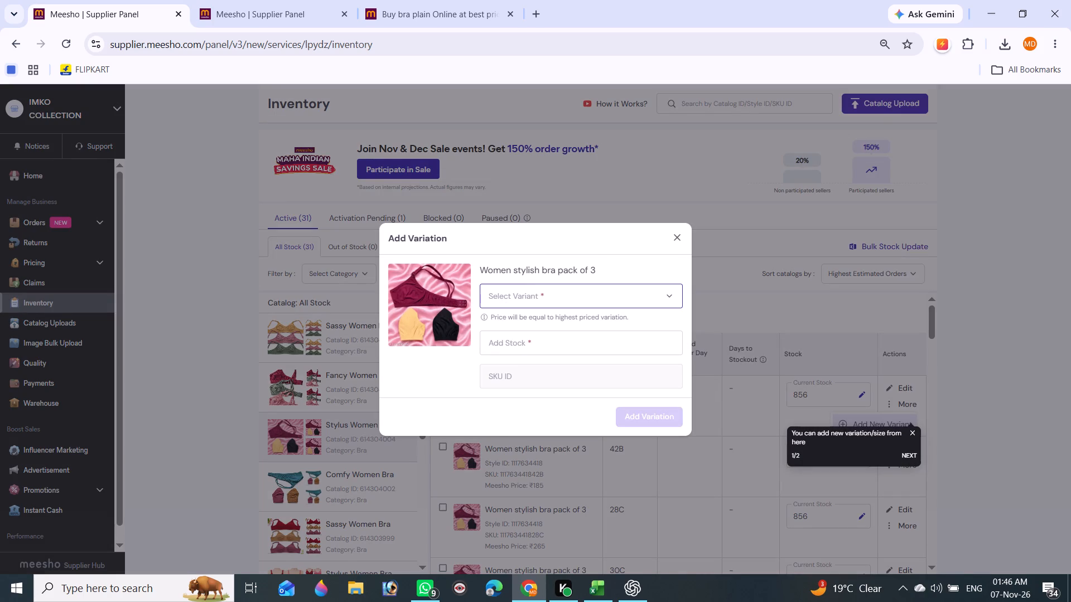
click(622, 299)
text(46)
click(528, 439)
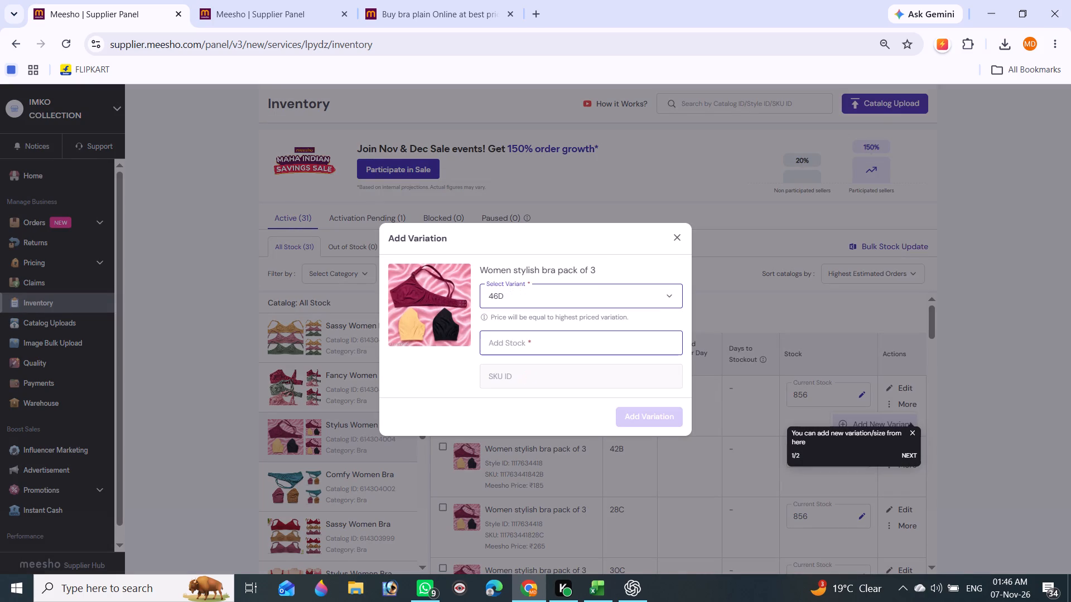
click(538, 338)
key(8)
key(5)
key(6)
click(665, 411)
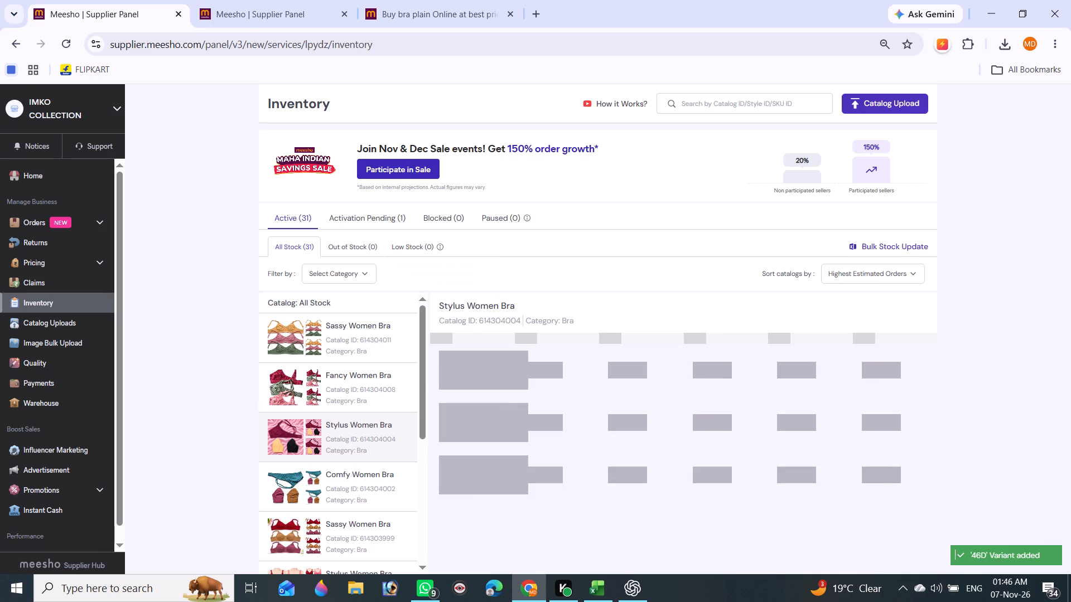
Add a 48D variation with a stock of 856 to the same Women stylish bra pack of 3 in catalog 614304004.
click(906, 399)
click(882, 419)
click(615, 307)
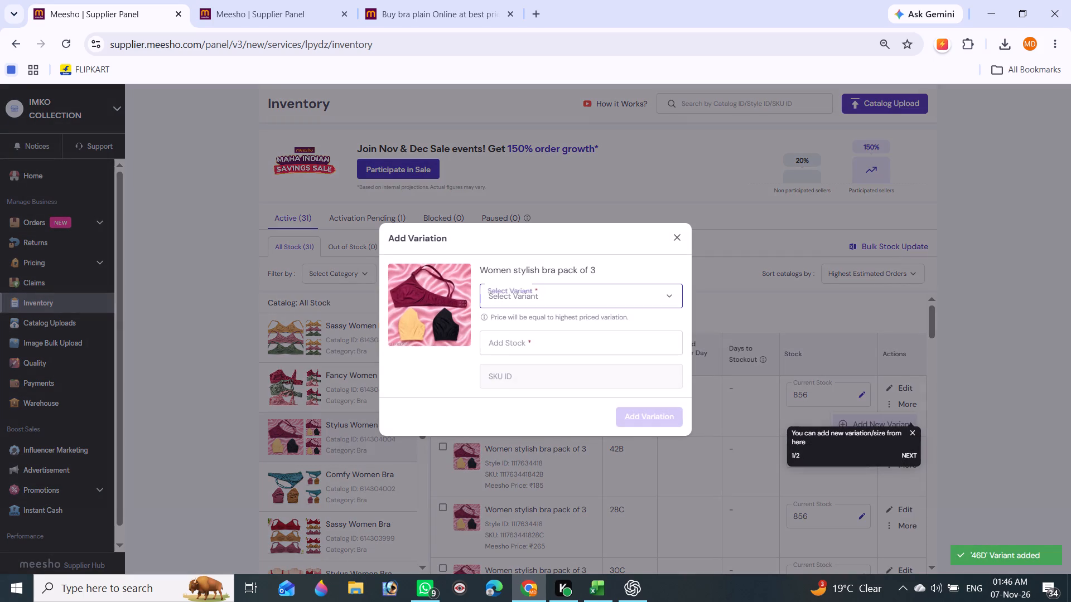
key(4)
key(8)
key(8)
click(524, 433)
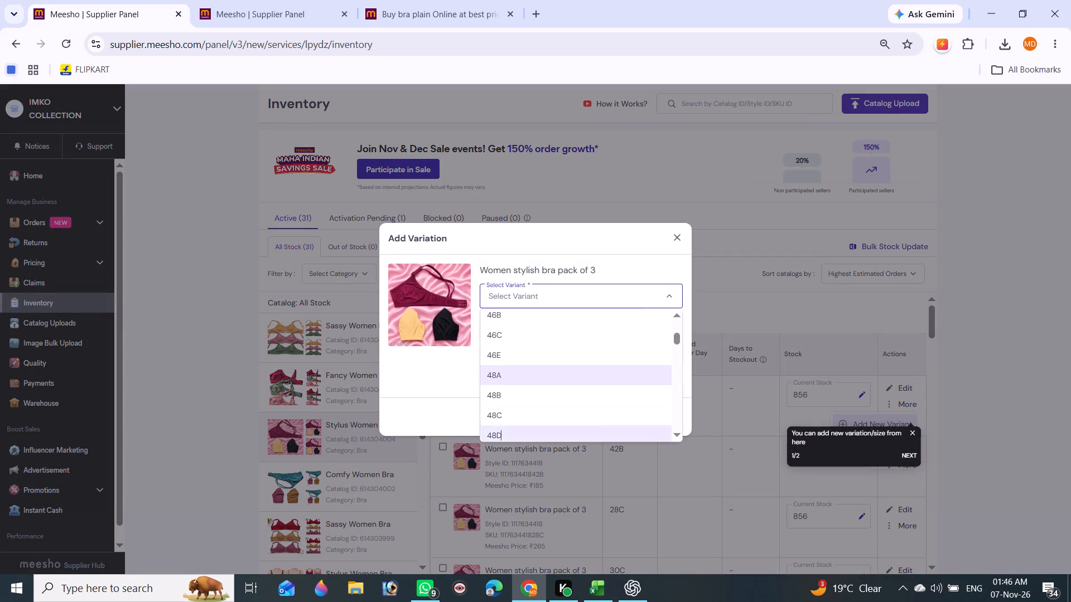
click(546, 341)
text(85)
key(6)
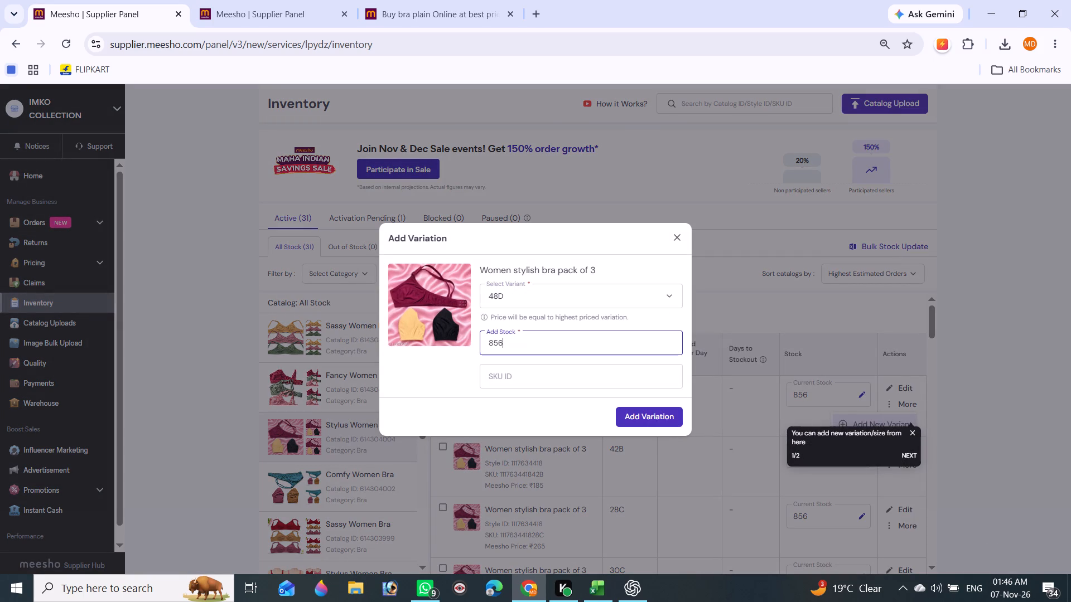
click(670, 416)
Add a 46D variation with a stock of 856 to the Full Coverage bra in Fancy Women Bra catalog 614304008.
click(300, 385)
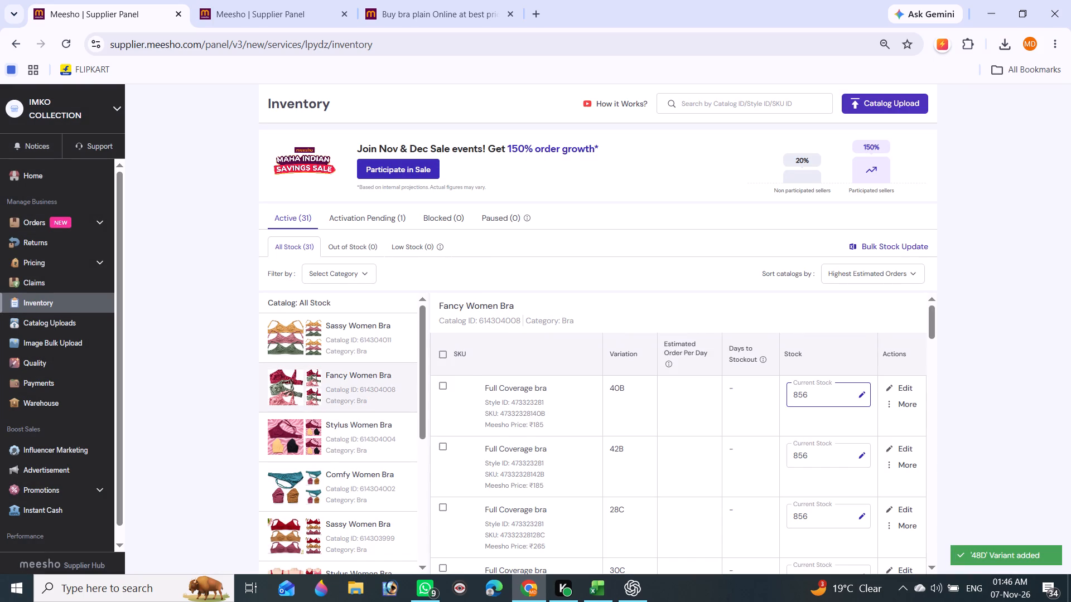
click(900, 406)
click(866, 420)
click(529, 287)
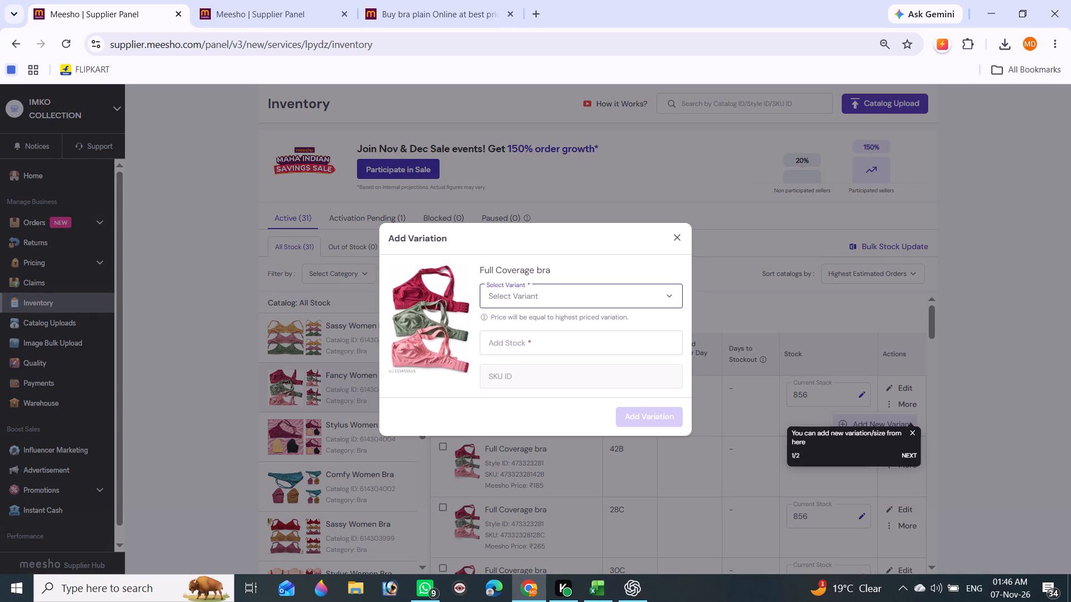
text(46)
click(542, 300)
text(46)
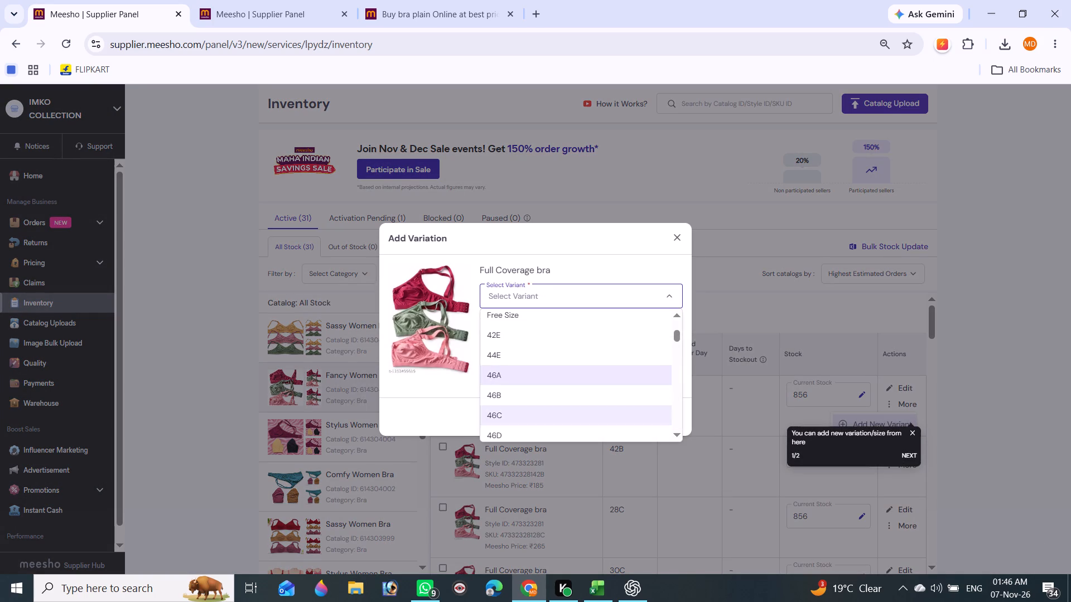
click(530, 425)
click(534, 342)
key(8)
key(5)
key(6)
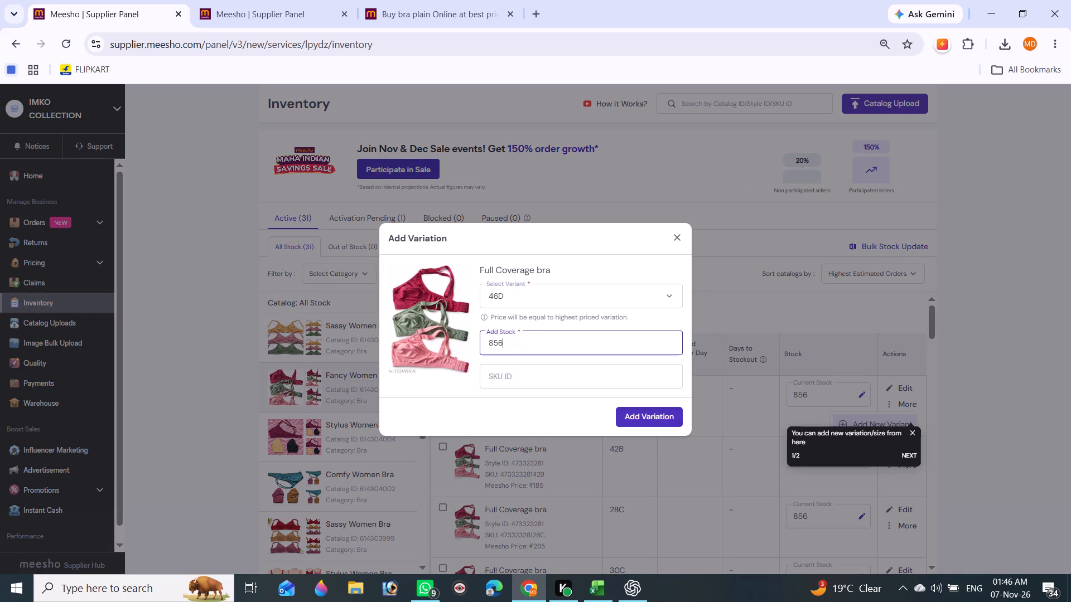
click(635, 410)
Add a 48D variation with a stock of 865 to the same Full Coverage bra in catalog 614304008.
click(898, 409)
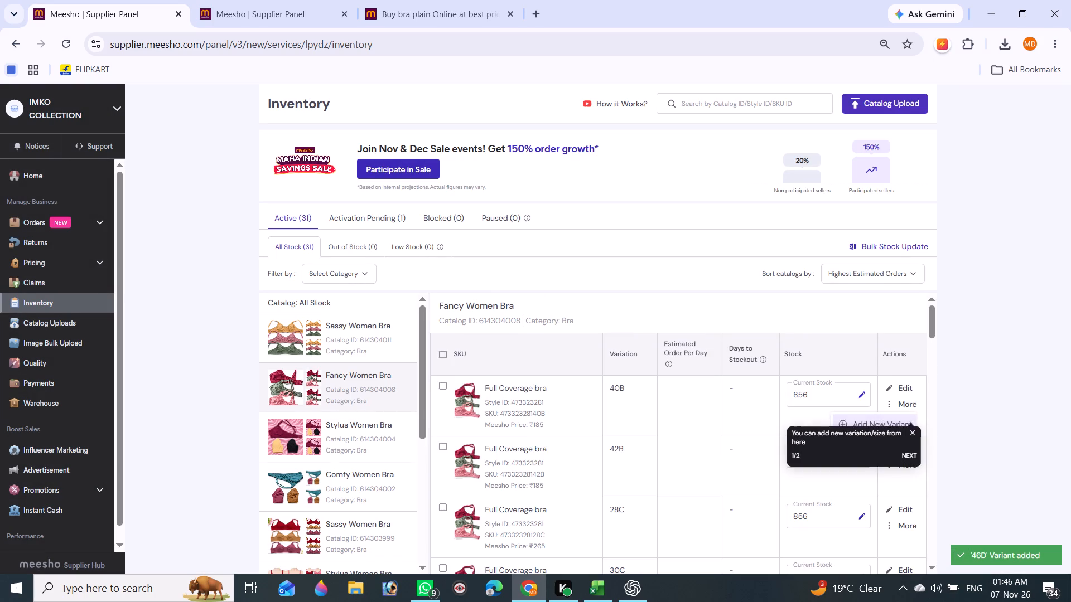
click(877, 422)
click(602, 297)
text(48)
drag(524, 424, 527, 431)
click(527, 424)
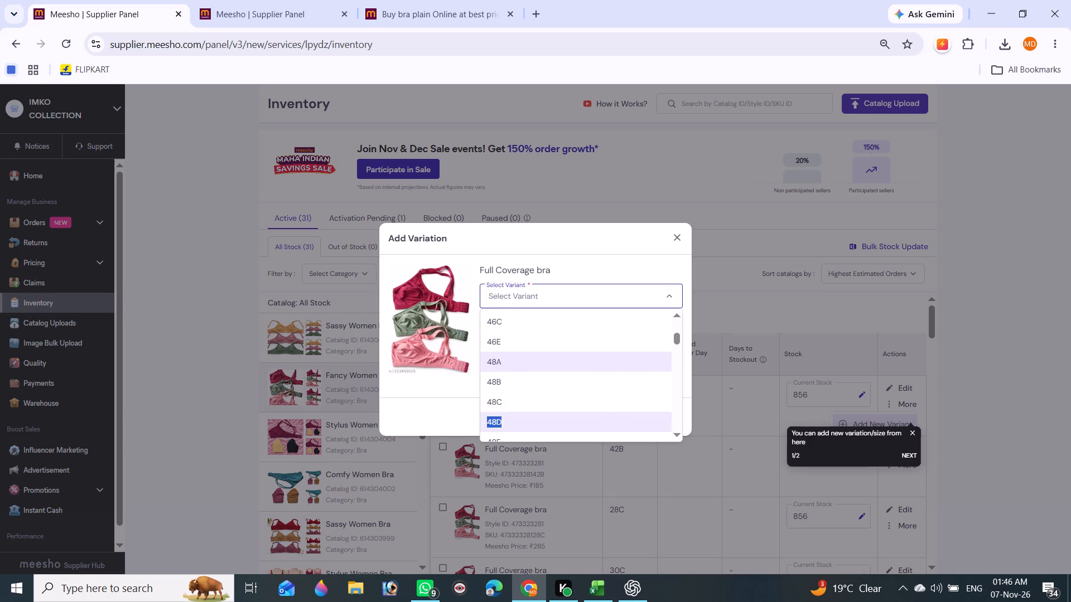
click(539, 330)
click(541, 338)
key(8)
key(6)
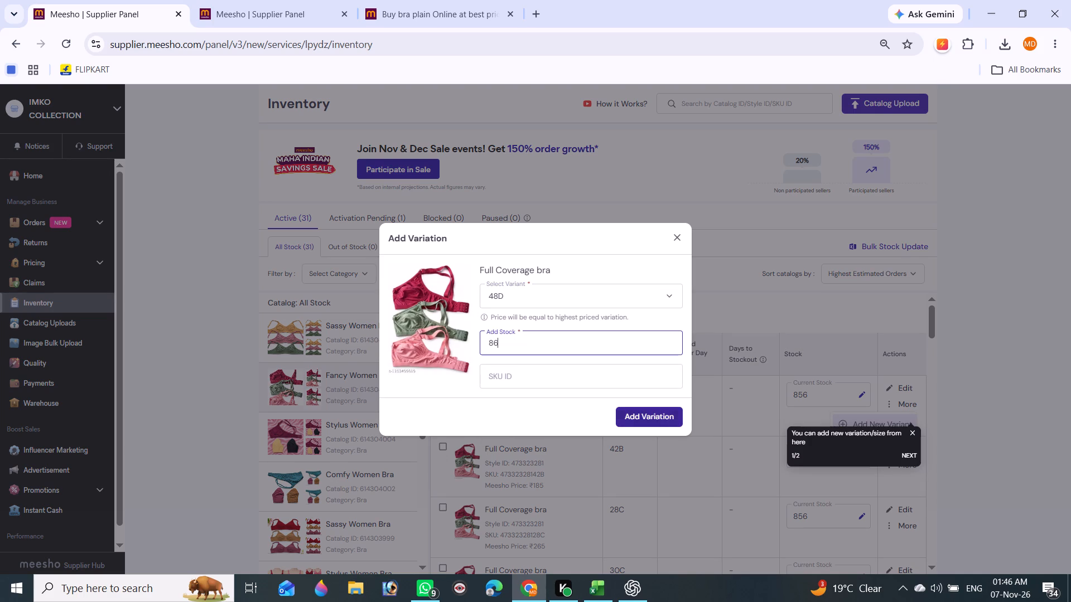
key(5)
click(640, 413)
Add a 46D variation with a stock of 856 to the Full Coverage bra in Sassy Women Bra catalog 614304011.
click(378, 362)
drag(870, 418, 899, 406)
click(901, 405)
click(872, 423)
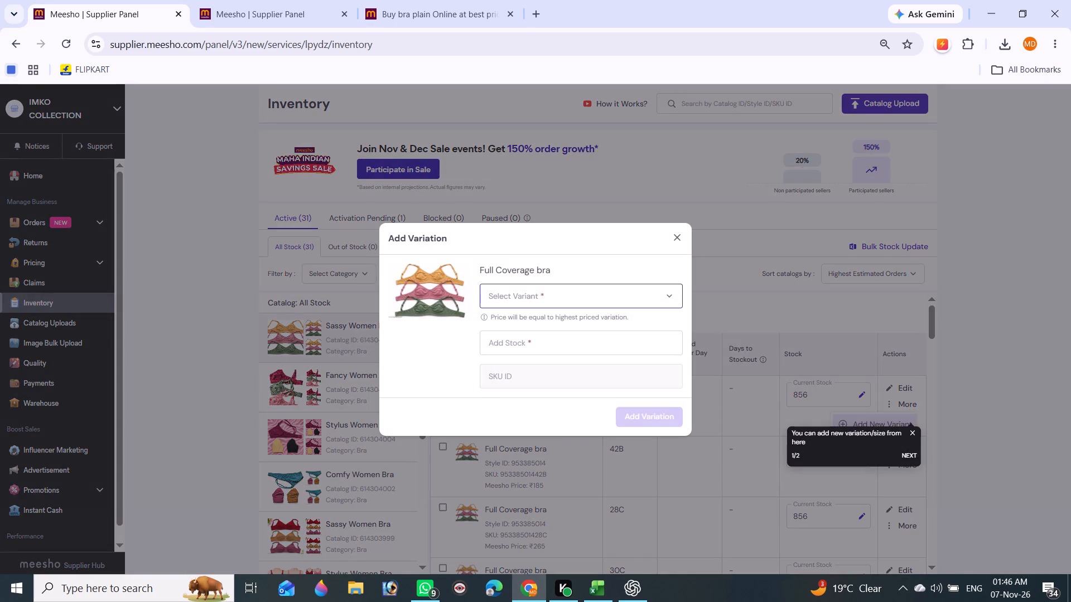
click(551, 307)
key(4)
key(6)
click(528, 429)
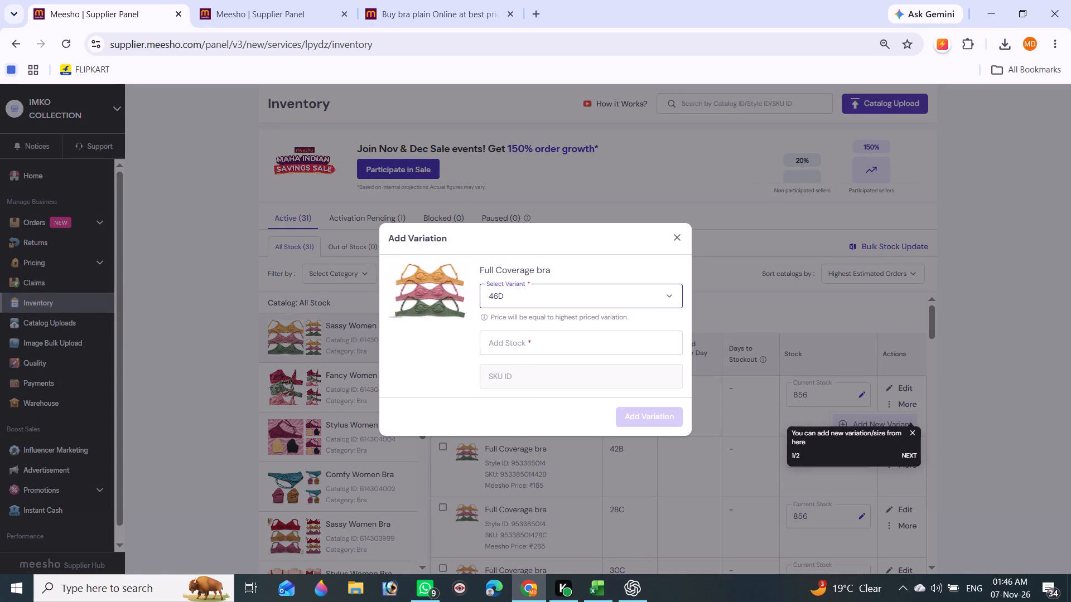
click(525, 342)
key(8)
key(5)
key(6)
click(643, 416)
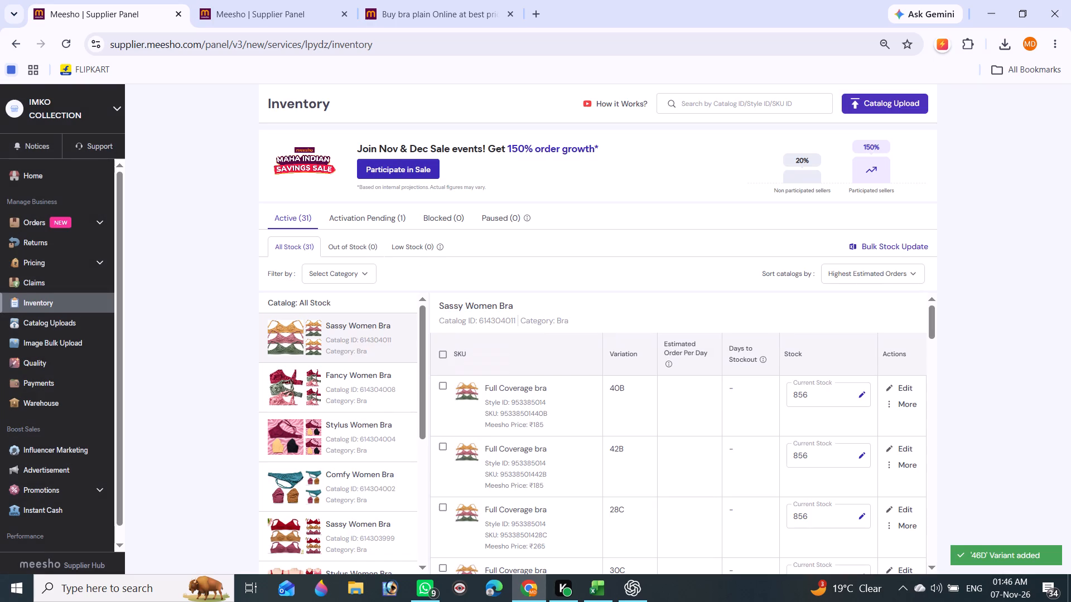
Add a 48D variation with a stock of 856 to the same Full Coverage bra in catalog 614304011.
click(900, 405)
click(865, 416)
click(606, 306)
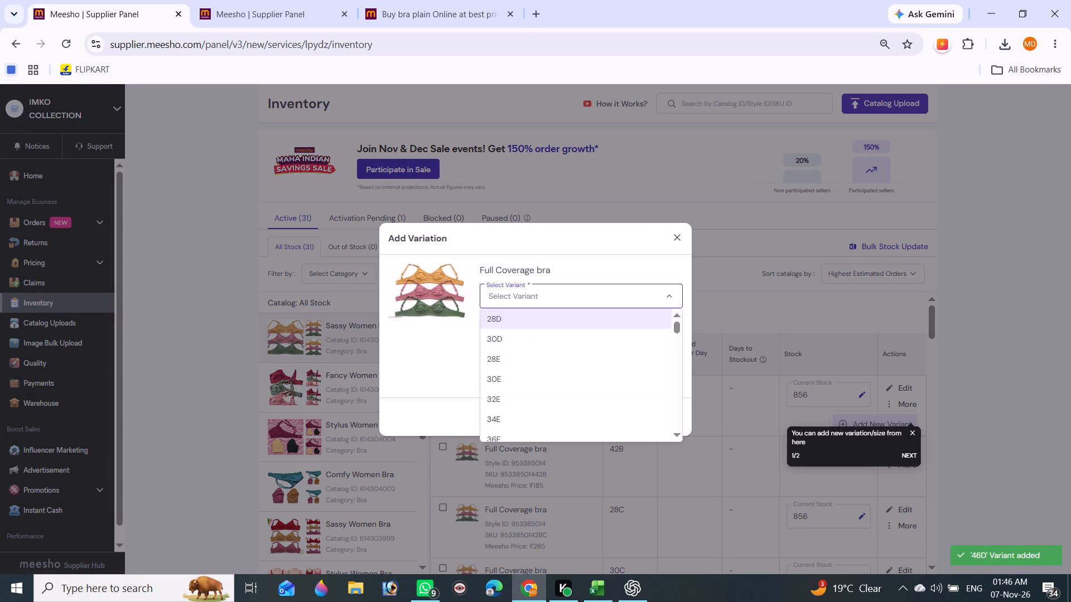
key(4)
key(8)
click(542, 441)
click(537, 435)
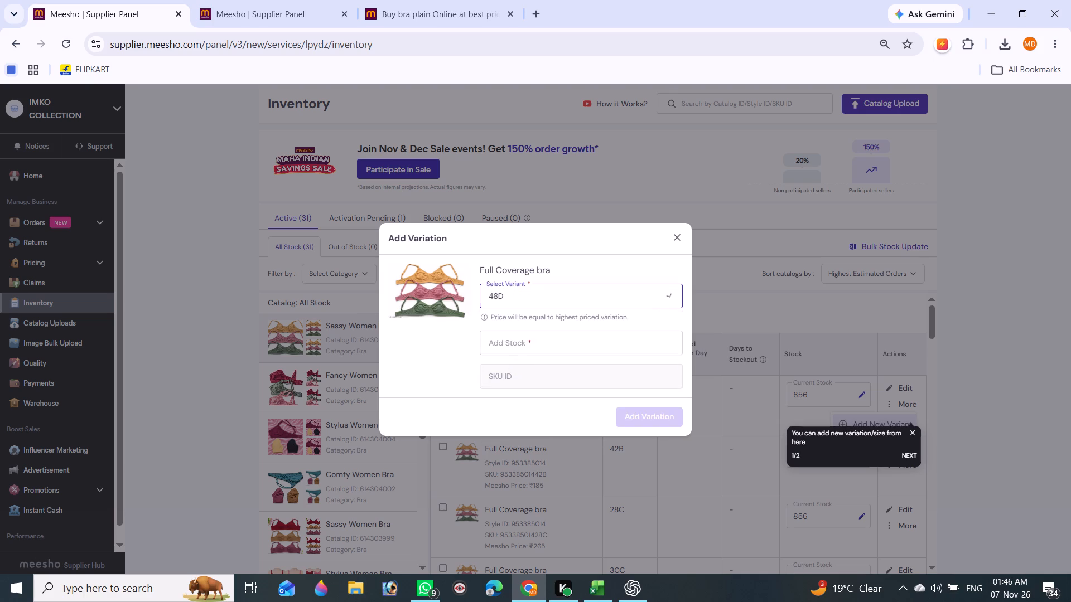
click(512, 336)
key(8)
key(5)
key(6)
click(660, 407)
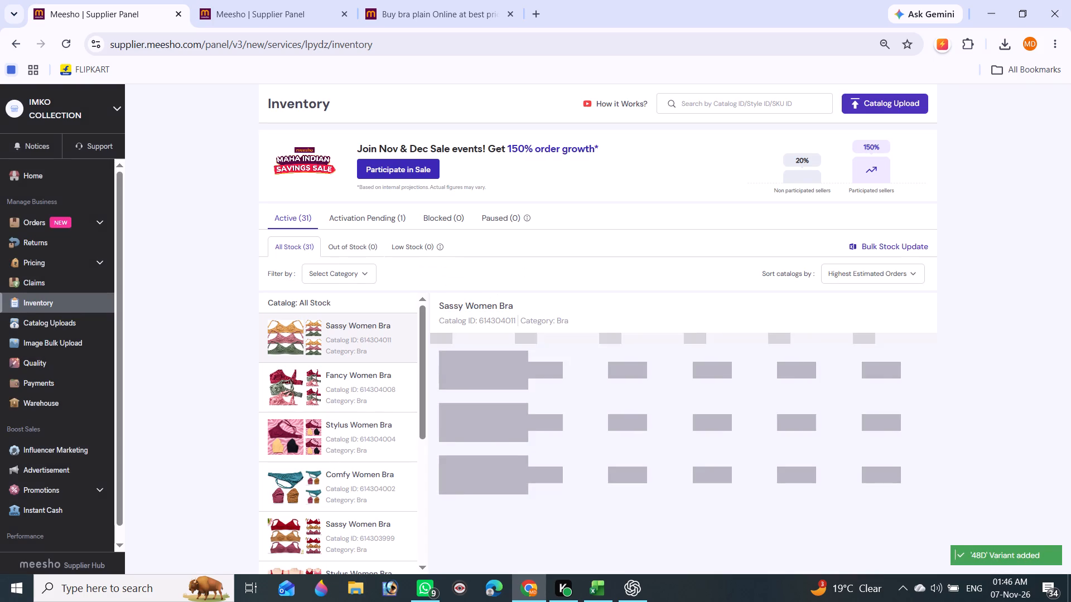
Open the catalog selection for adding catalogs to the Influencer Marketing program.
click(49, 466)
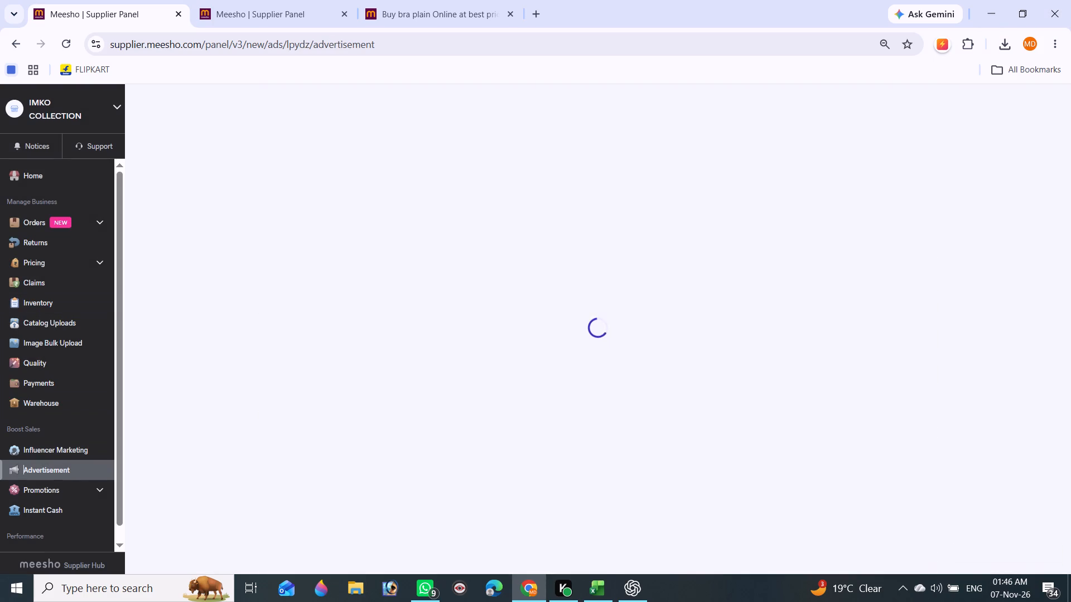
click(60, 440)
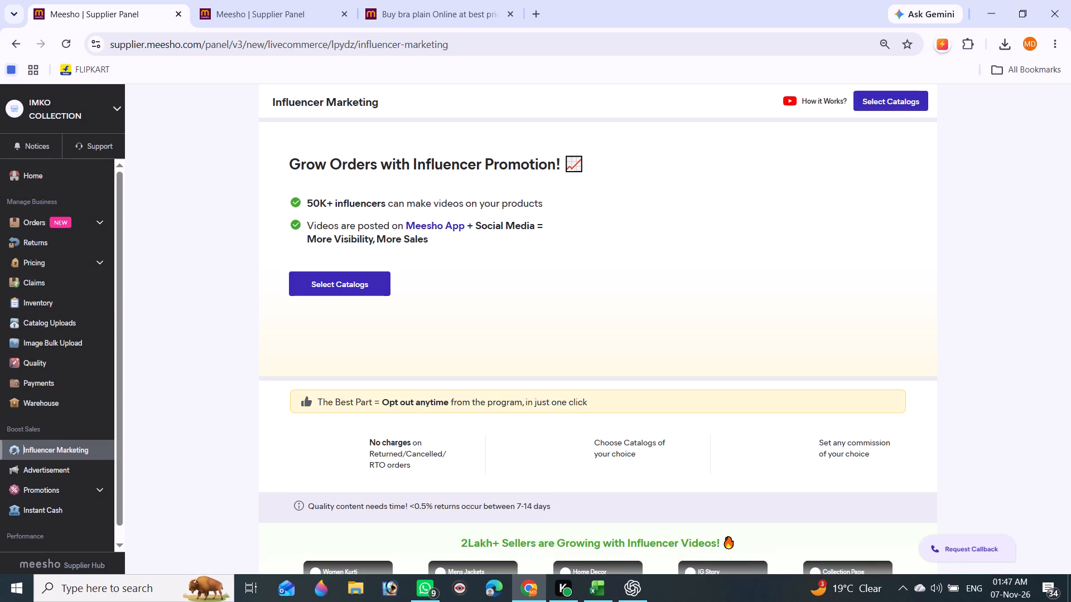
scroll(351, 435, down, 2)
click(875, 105)
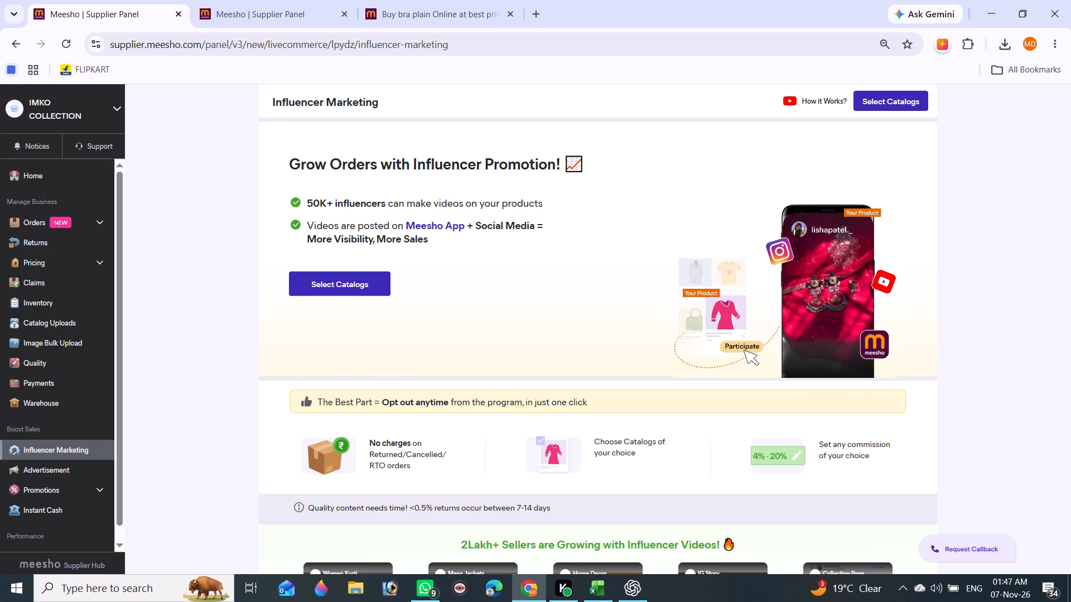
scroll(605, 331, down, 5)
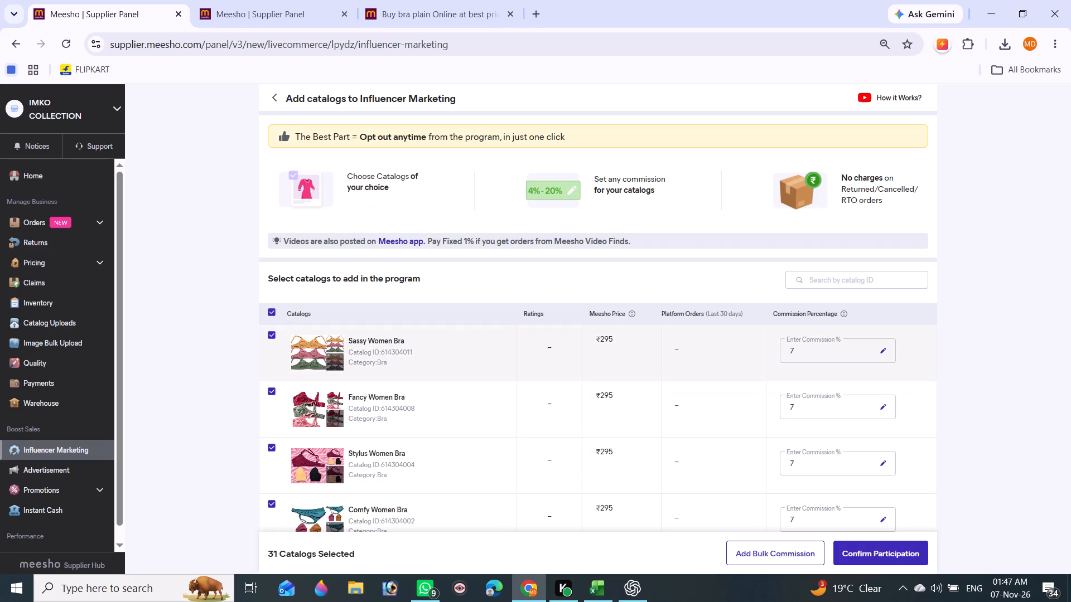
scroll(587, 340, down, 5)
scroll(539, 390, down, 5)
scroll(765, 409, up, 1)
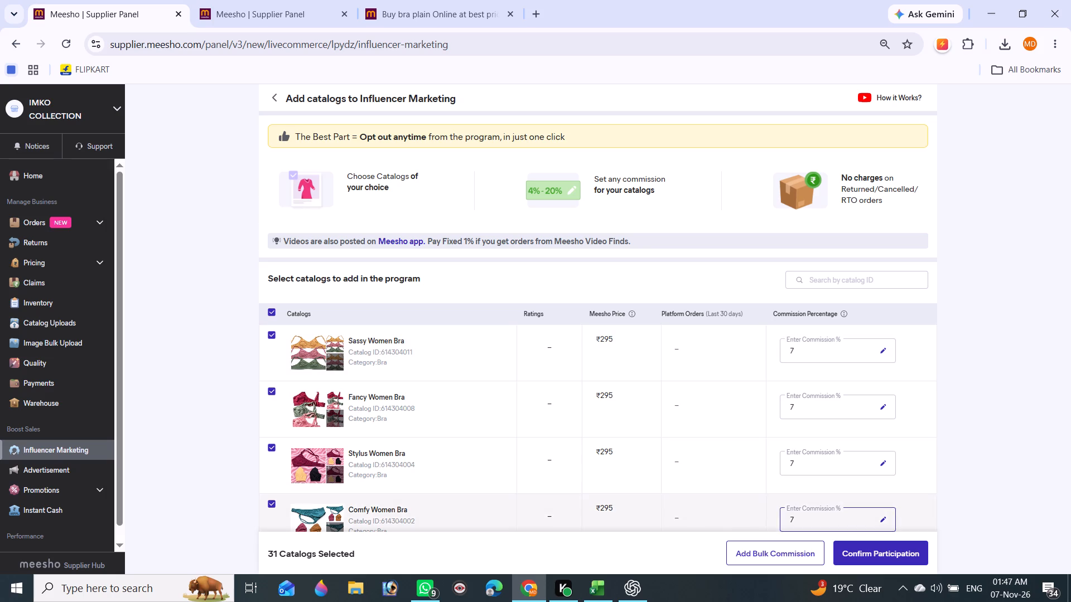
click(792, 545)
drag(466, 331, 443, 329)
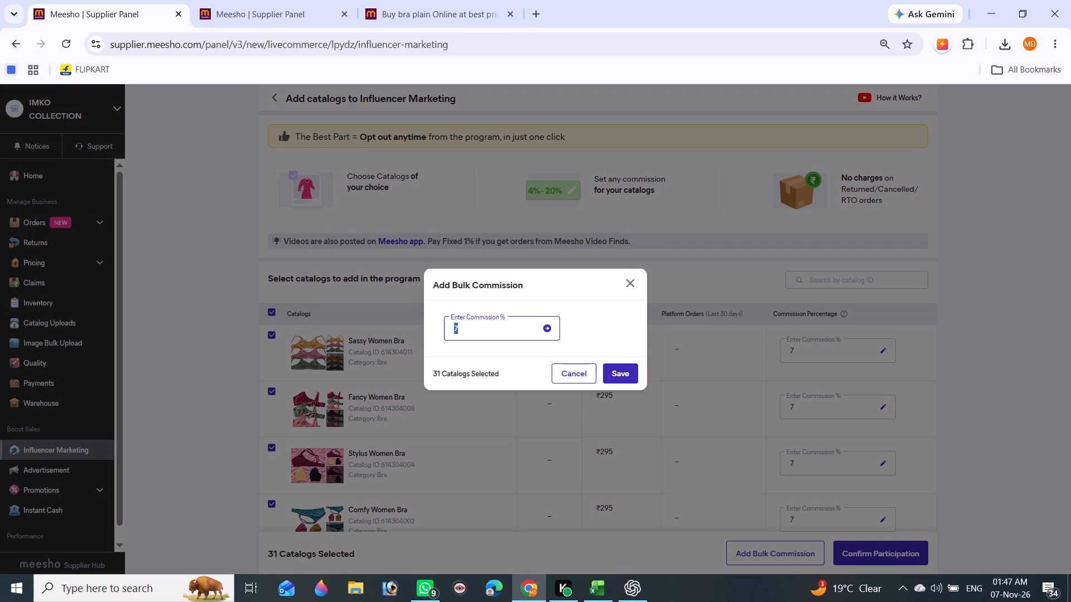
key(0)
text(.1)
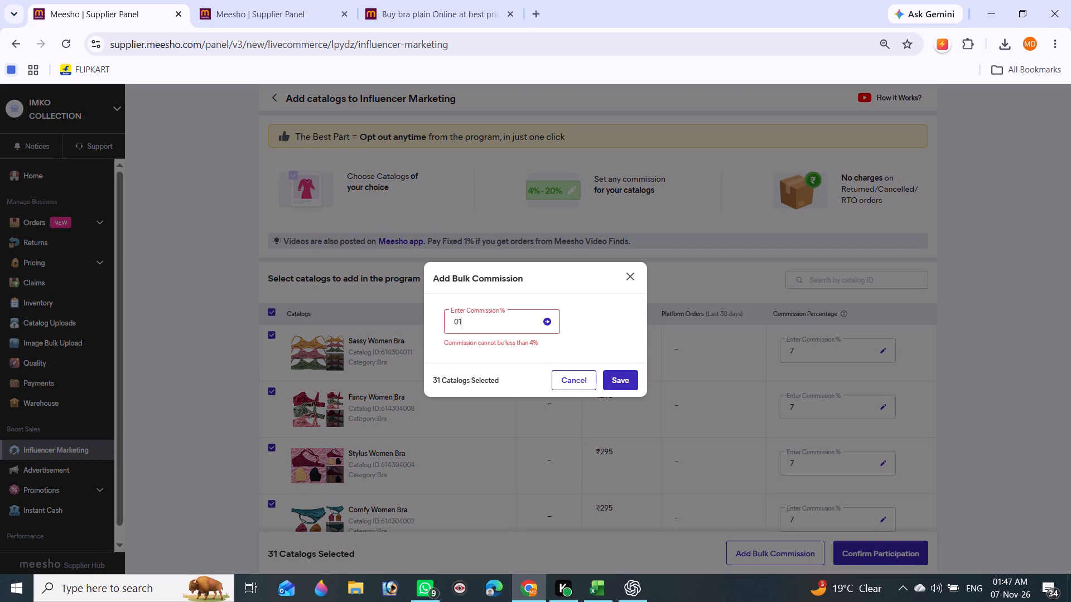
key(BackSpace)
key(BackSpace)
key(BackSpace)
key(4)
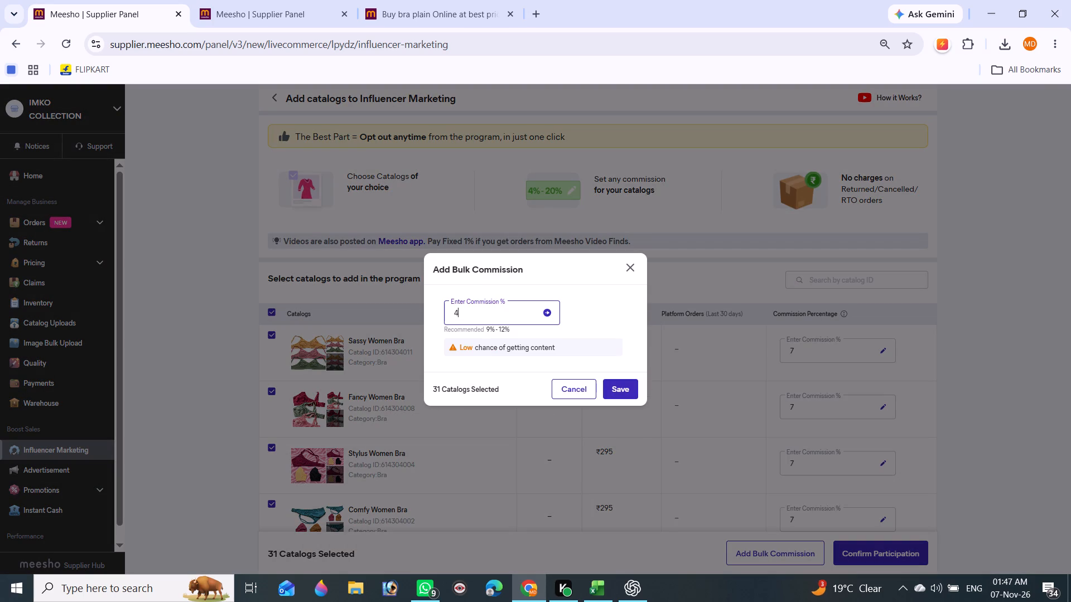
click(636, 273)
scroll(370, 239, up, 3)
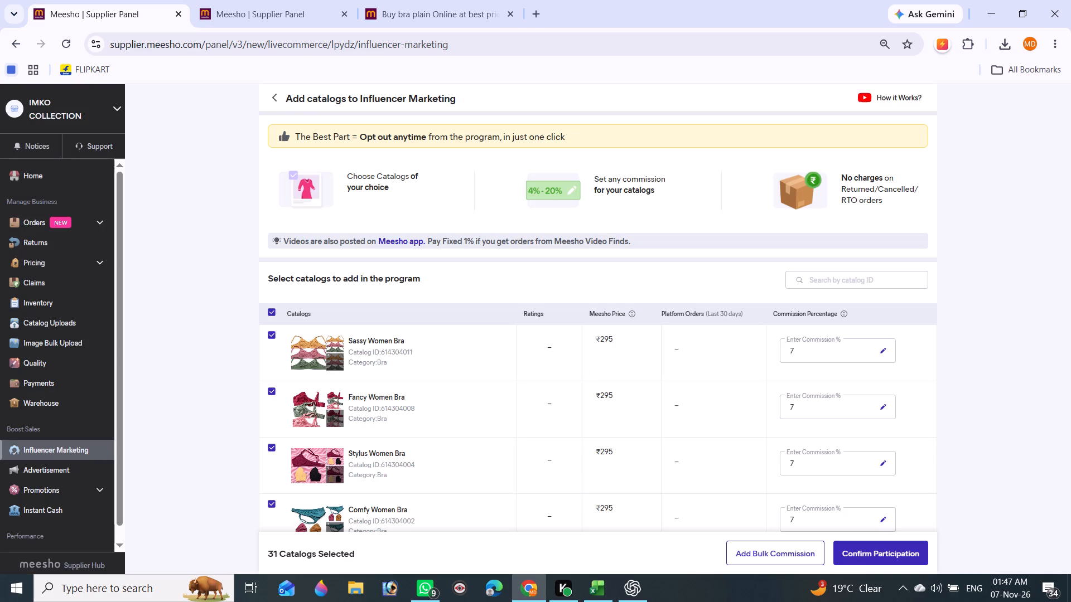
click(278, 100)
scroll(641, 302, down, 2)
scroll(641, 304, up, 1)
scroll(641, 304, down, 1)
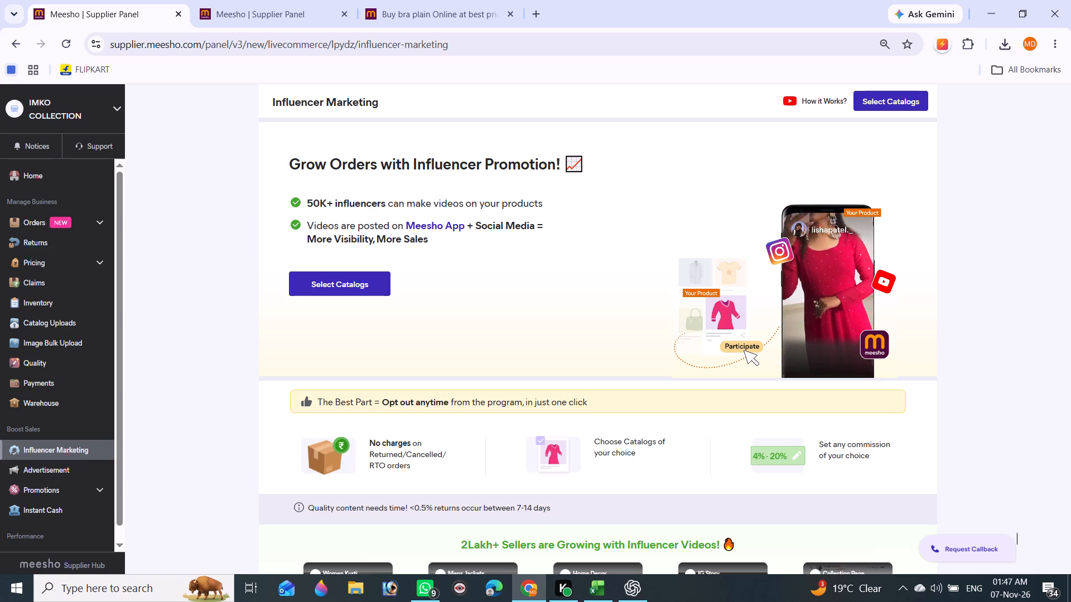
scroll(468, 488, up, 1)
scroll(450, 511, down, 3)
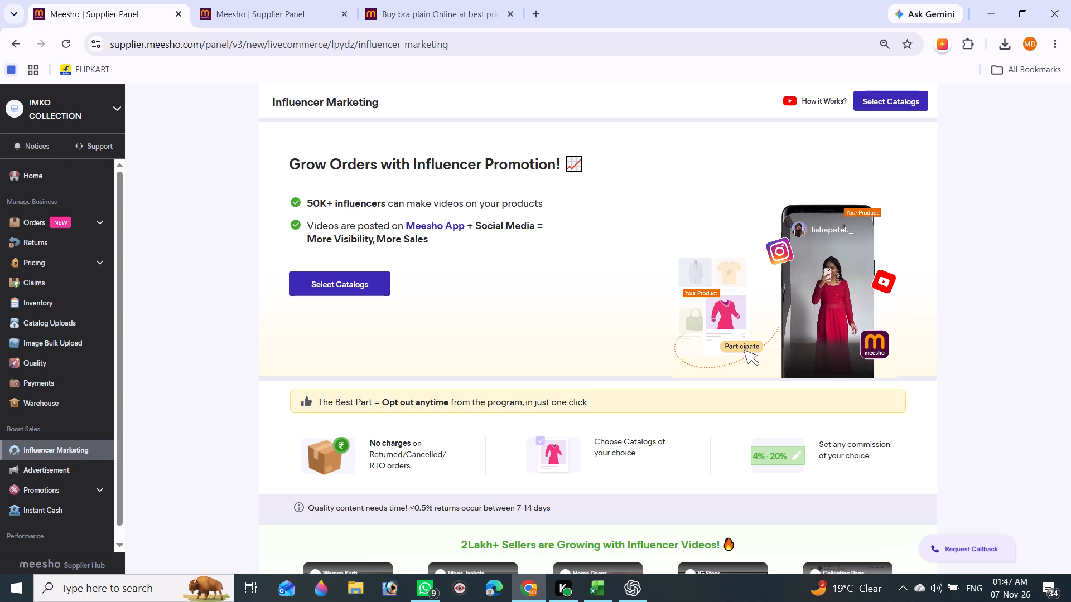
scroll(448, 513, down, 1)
Start a new advertisement campaign with Meesho selecting the catalogs, and open its minimum ROI for editing.
click(43, 468)
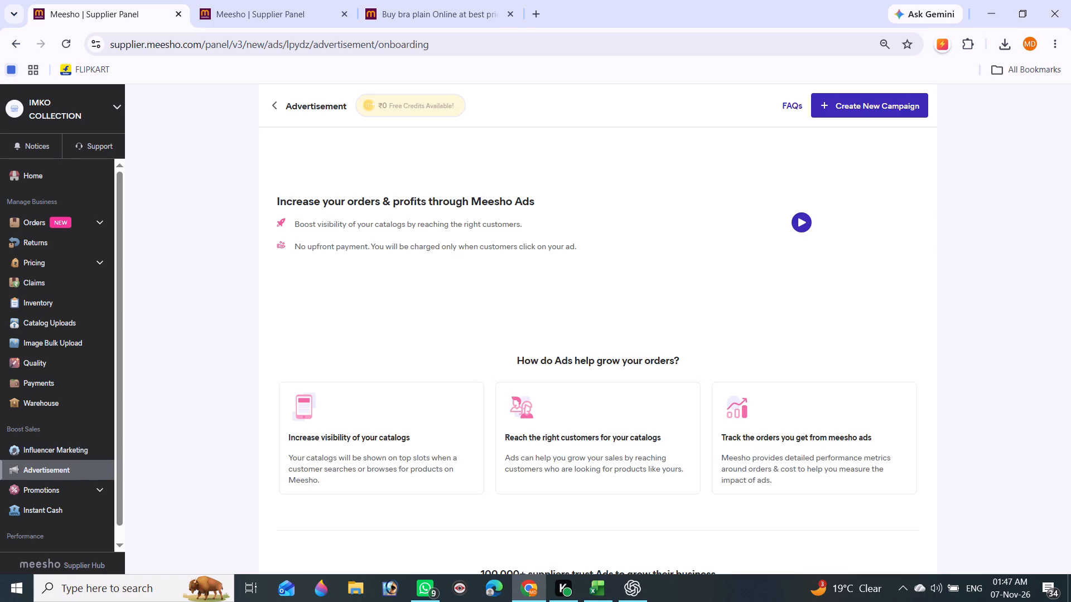
click(891, 114)
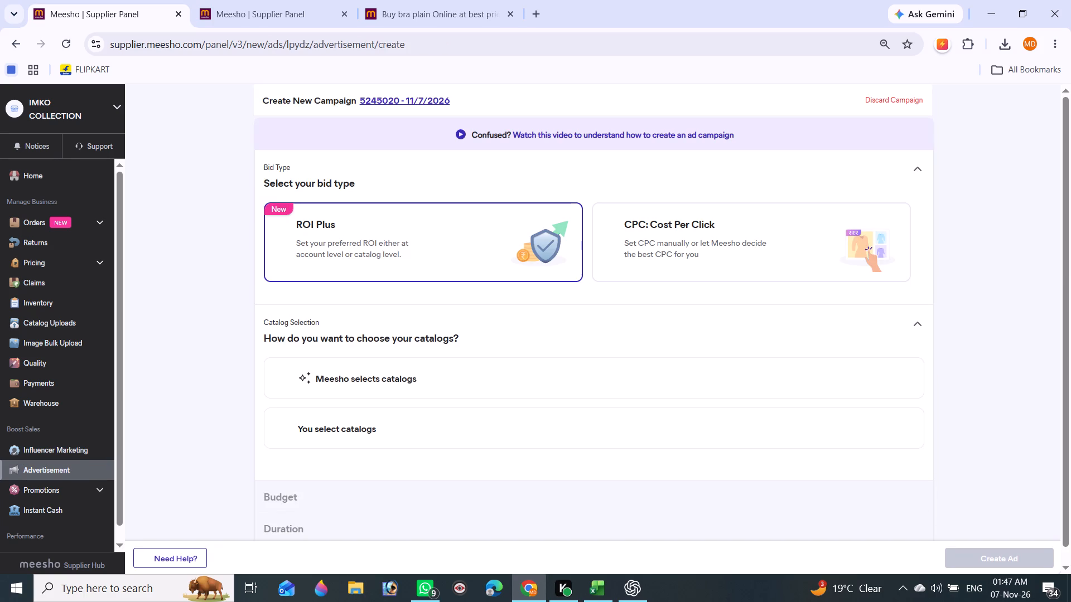
click(384, 390)
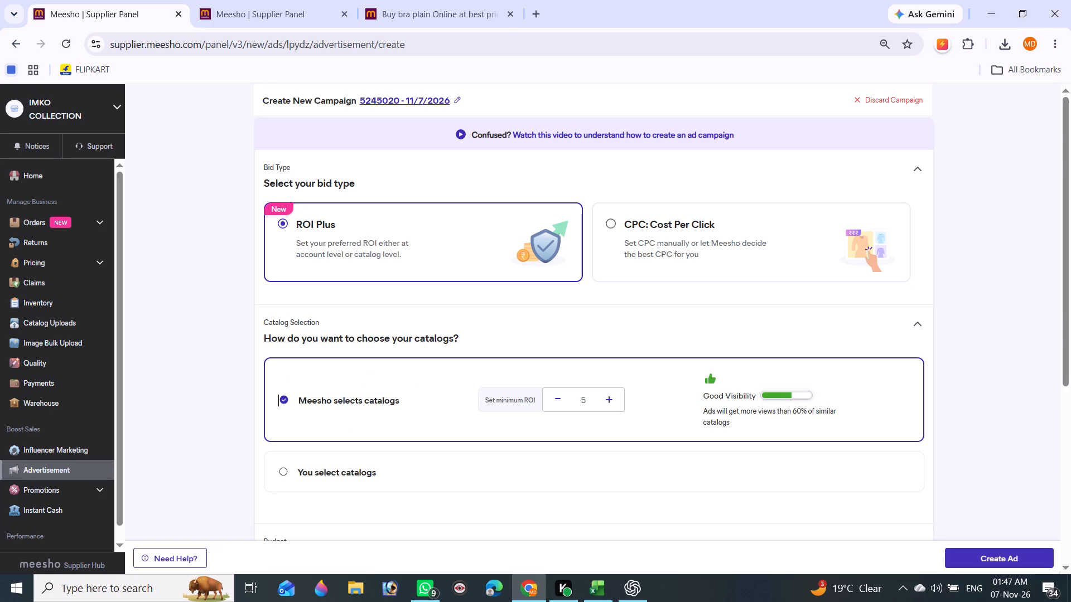
click(587, 399)
Switch to Microsoft Edge and examine the past ad campaigns' performance in the IMKO FASHION supplier account.
click(503, 580)
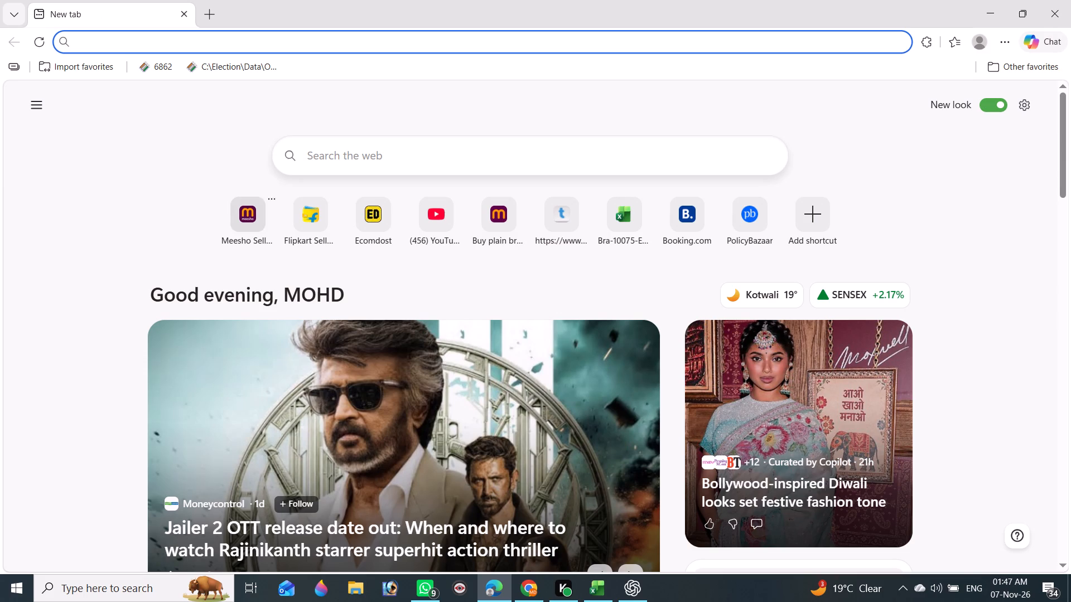
click(240, 219)
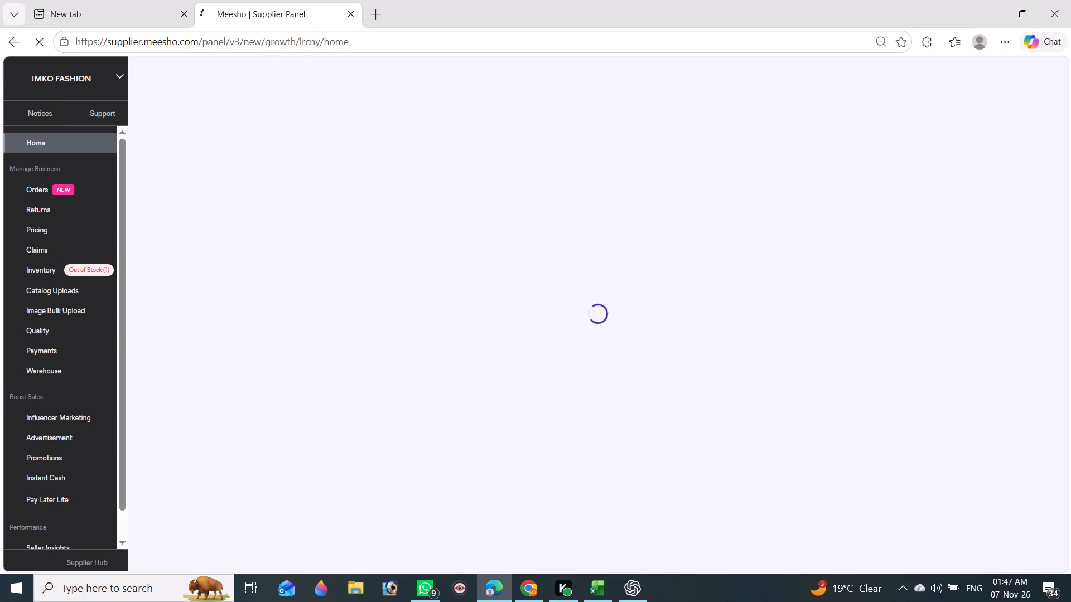
click(75, 435)
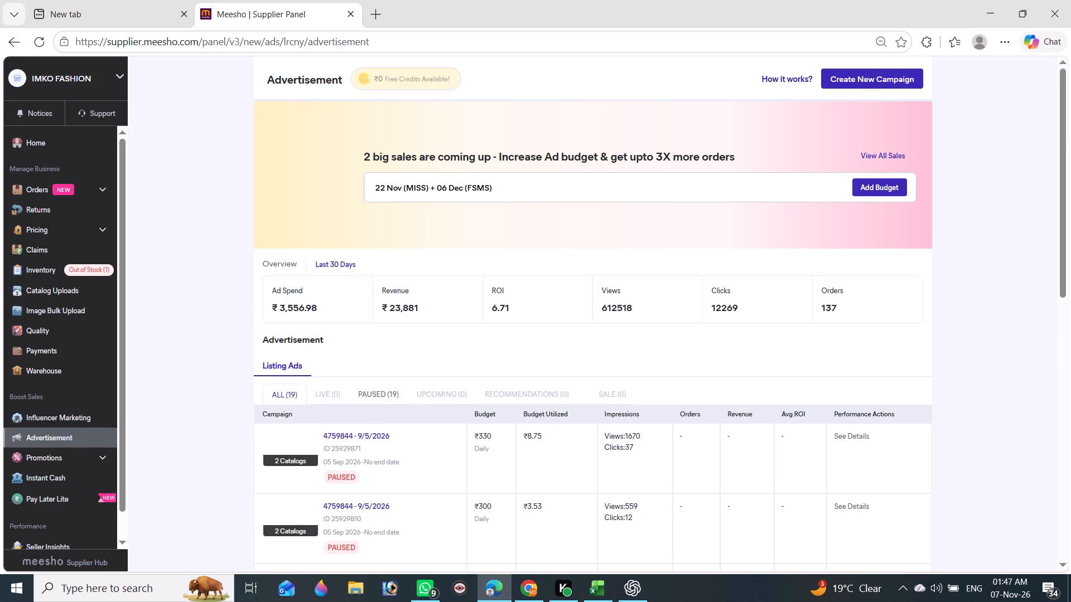
scroll(463, 446, down, 2)
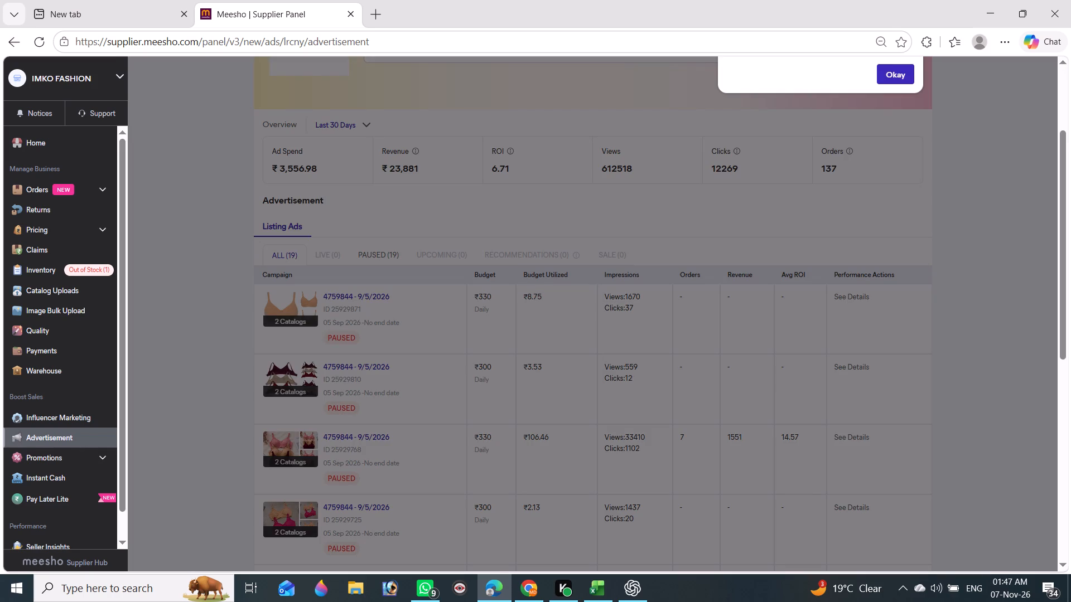
click(909, 77)
scroll(506, 400, down, 2)
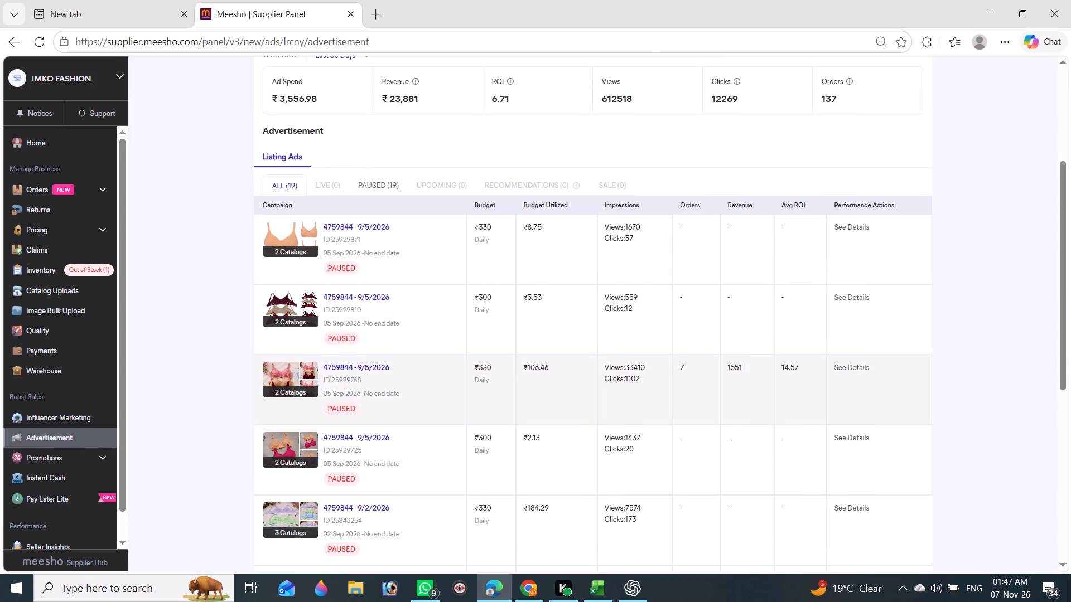
scroll(501, 403, down, 7)
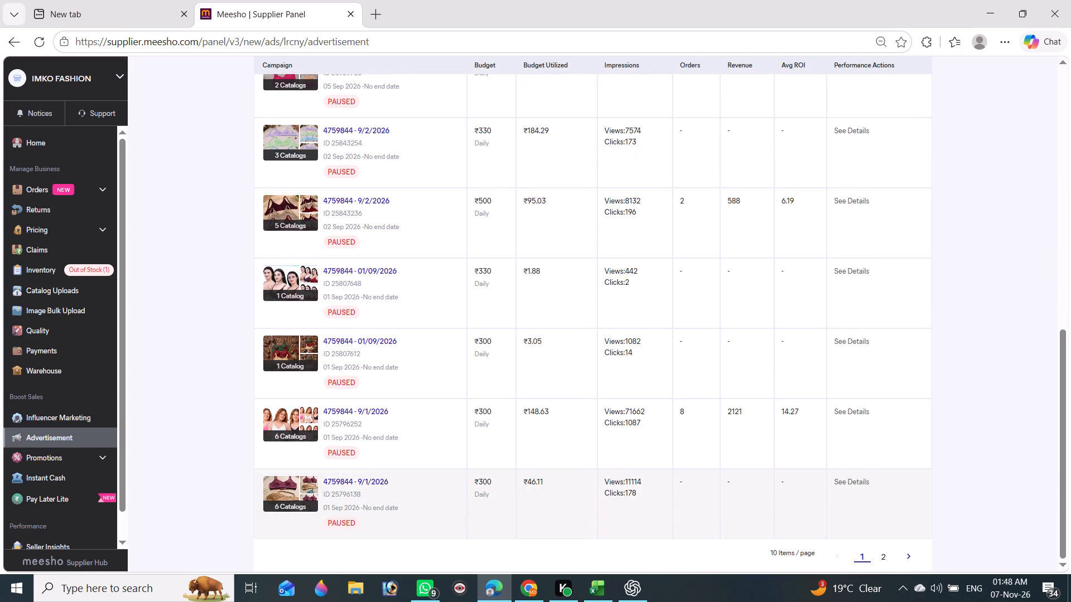
click(875, 560)
scroll(505, 386, down, 2)
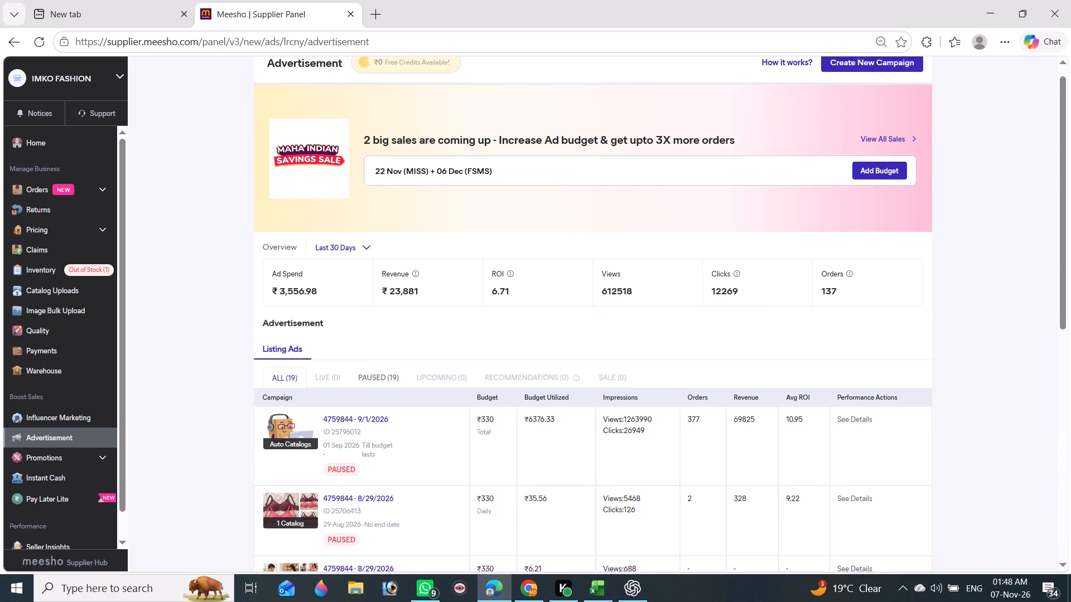
Open the details of the 9/1/2026 Auto Catalogs campaign and examine its performance and selected minimum ROI.
scroll(502, 383, down, 2)
click(291, 170)
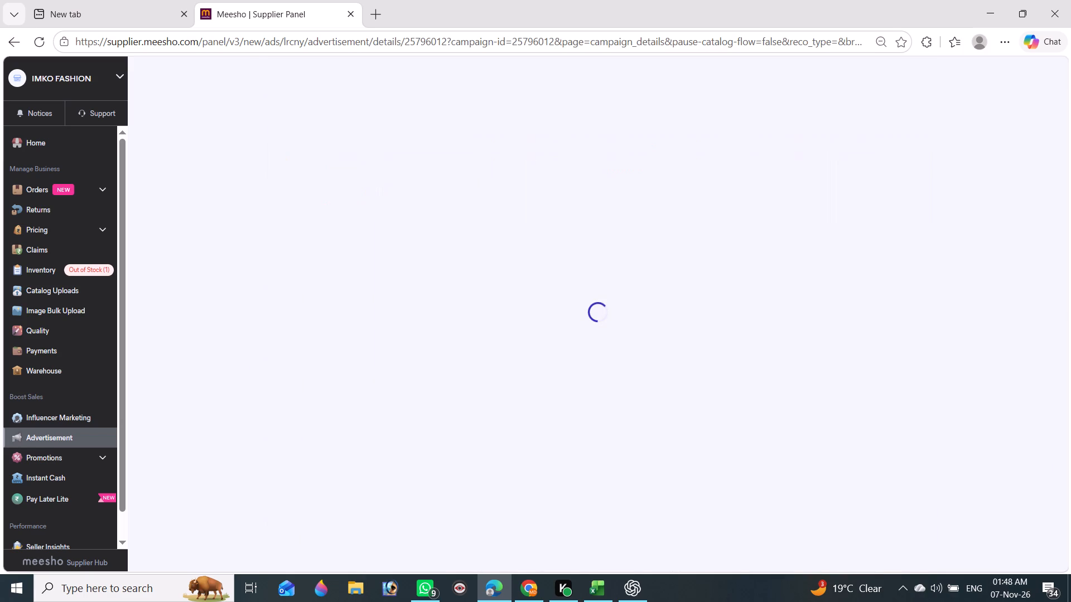
scroll(291, 188, down, 2)
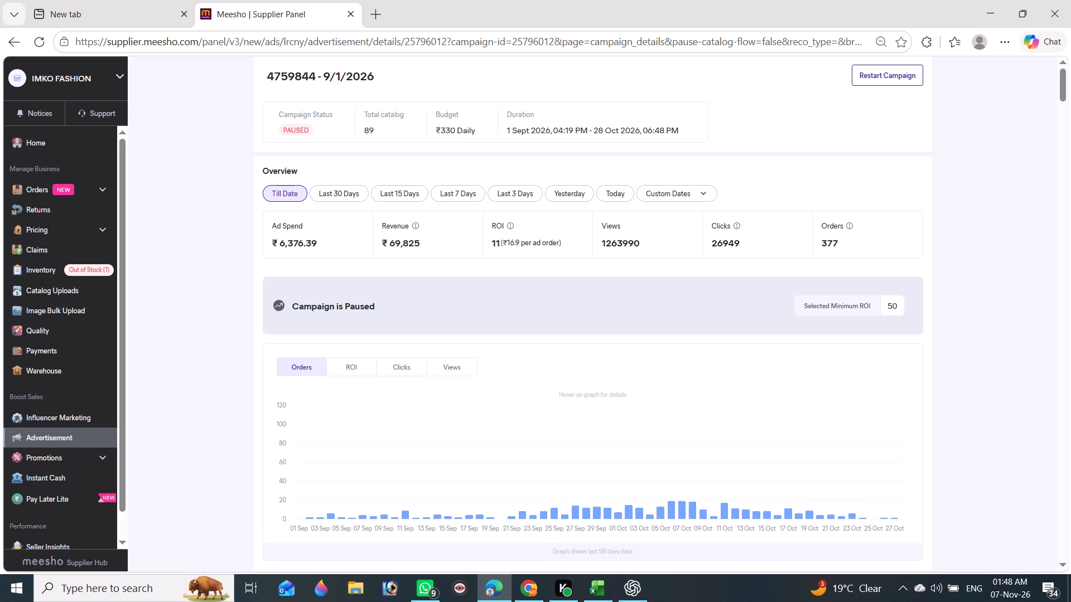
scroll(714, 405, up, 1)
Switch back to Google Chrome and set the new campaign's minimum ROI to 10.
key(alt+Tab)
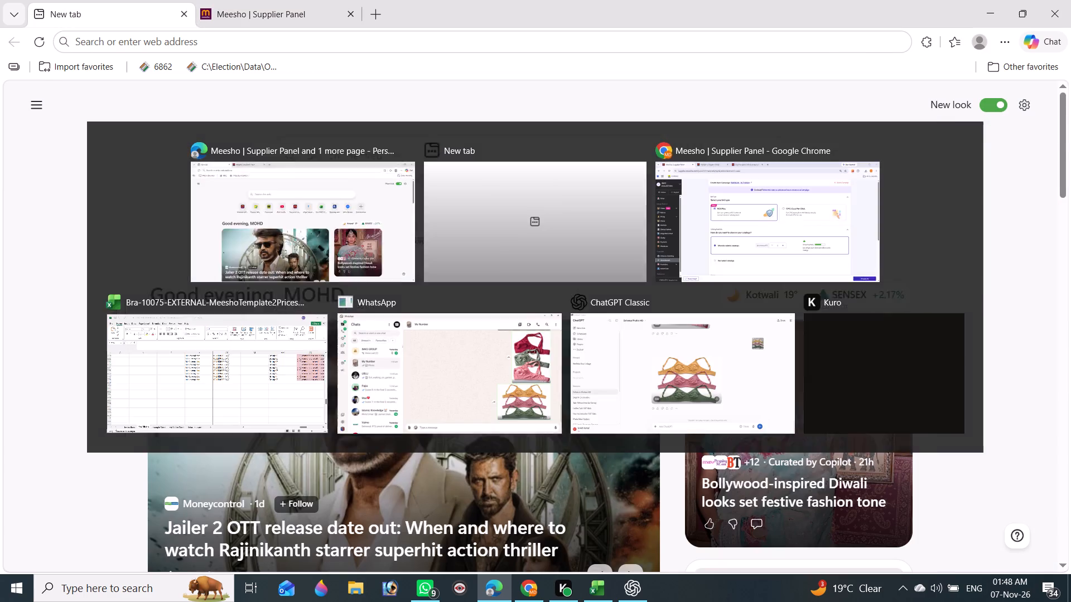
key(alt+Tab)
key(alt+Tab)
key(alt+Tab)
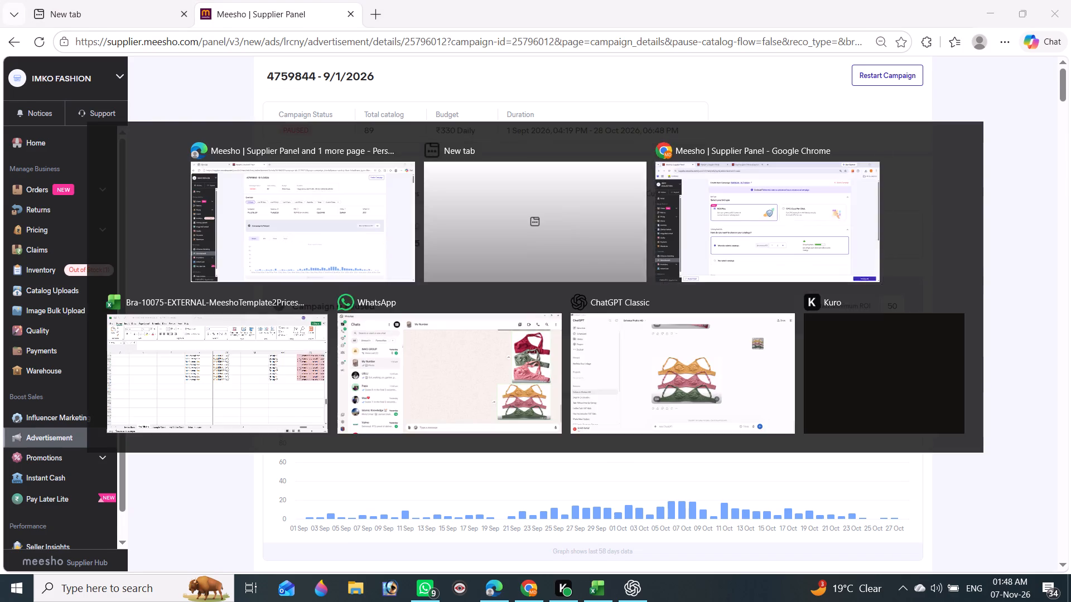
key(BackSpace)
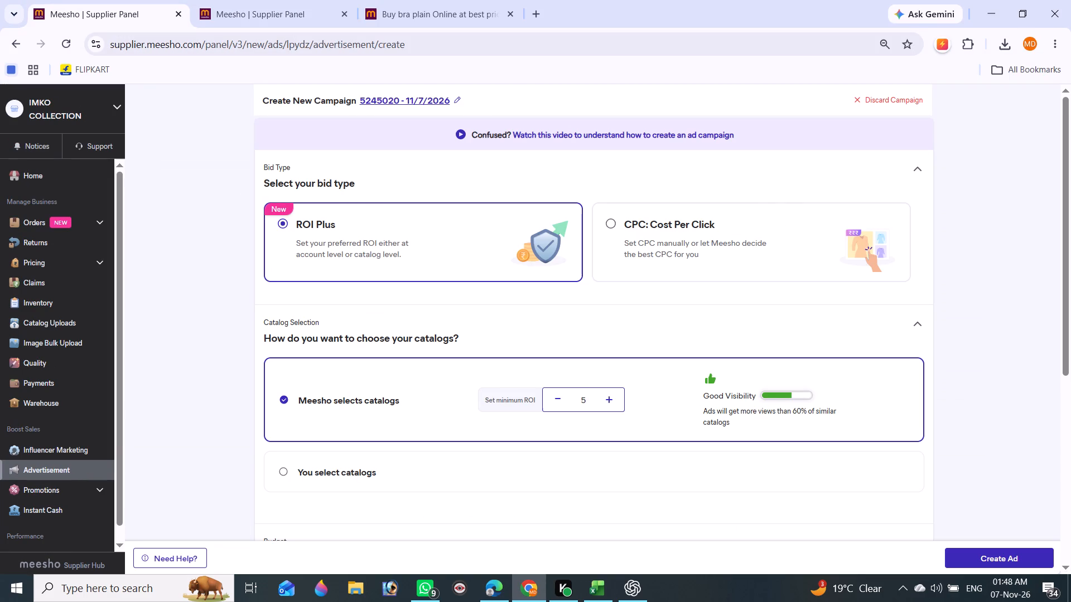
key(1)
key(0)
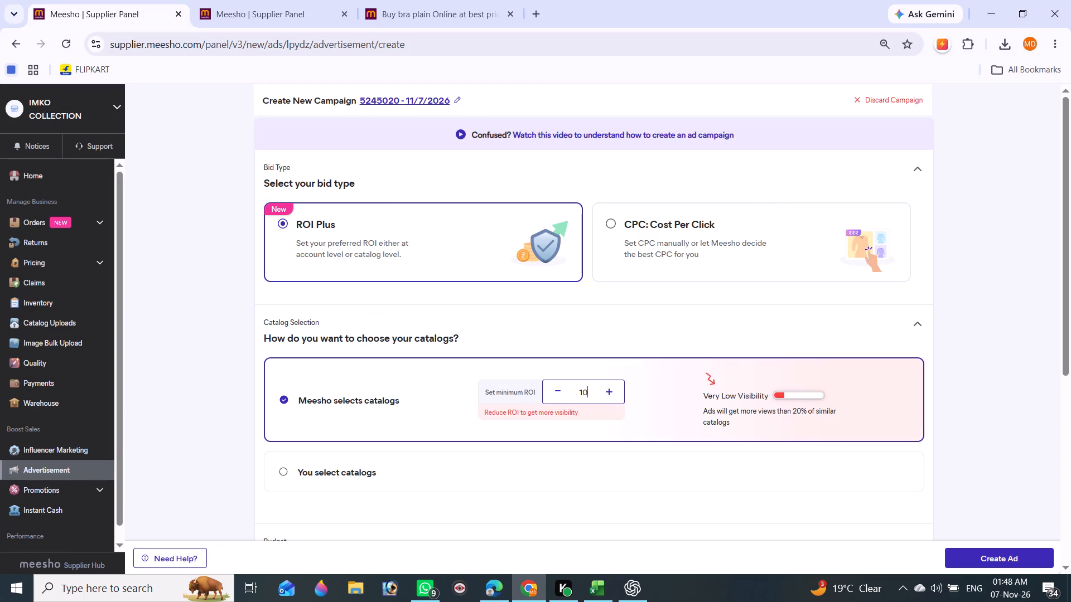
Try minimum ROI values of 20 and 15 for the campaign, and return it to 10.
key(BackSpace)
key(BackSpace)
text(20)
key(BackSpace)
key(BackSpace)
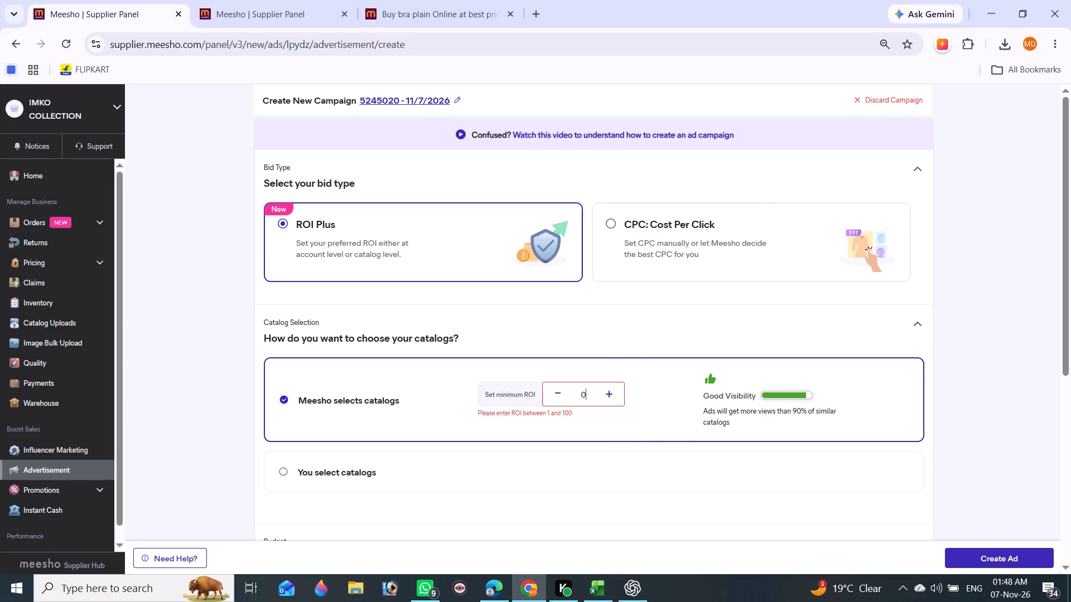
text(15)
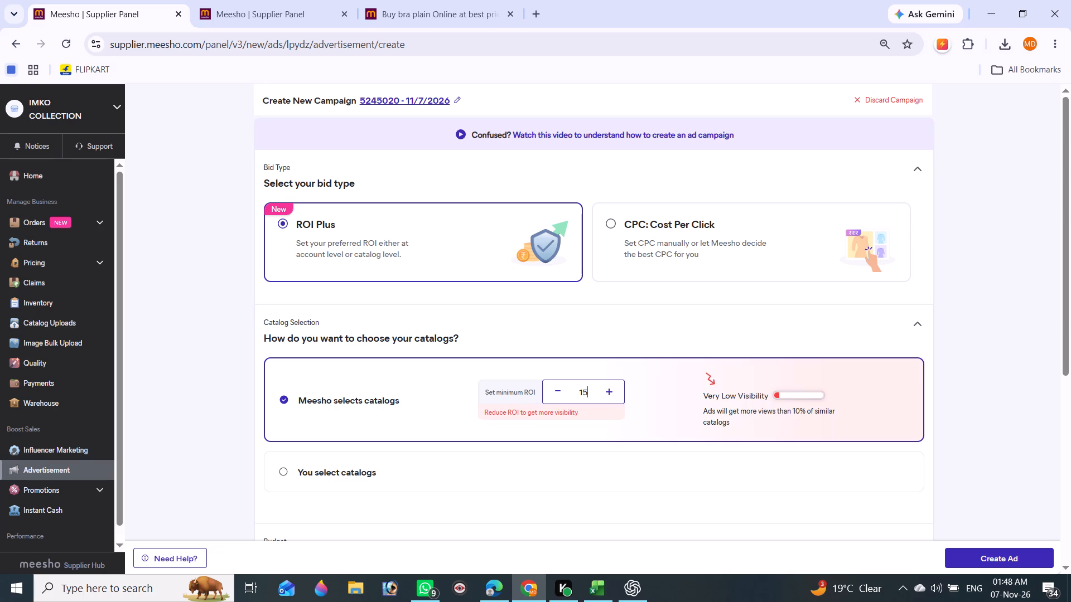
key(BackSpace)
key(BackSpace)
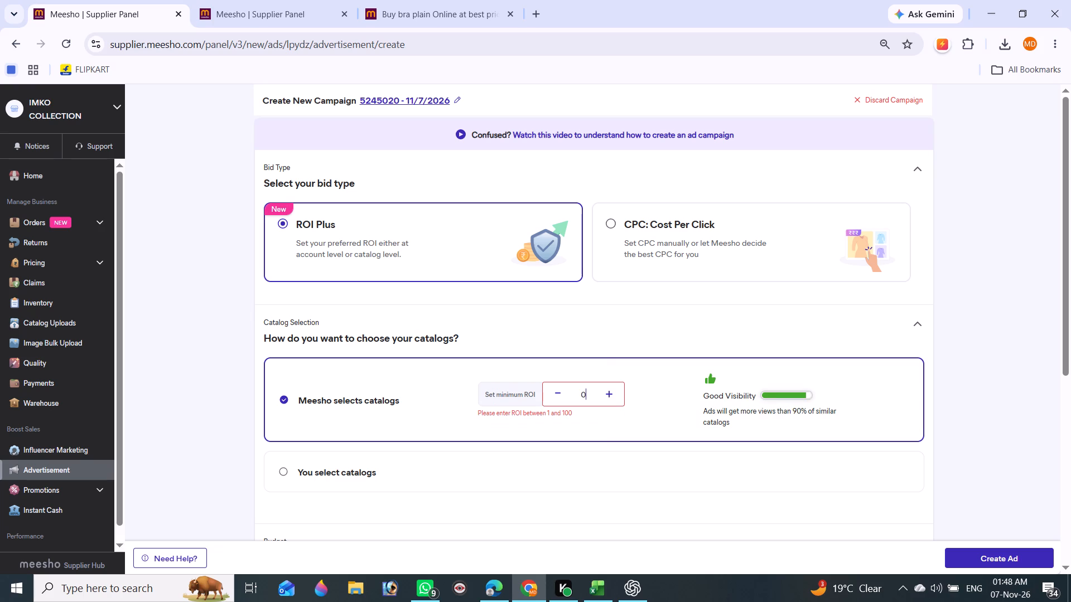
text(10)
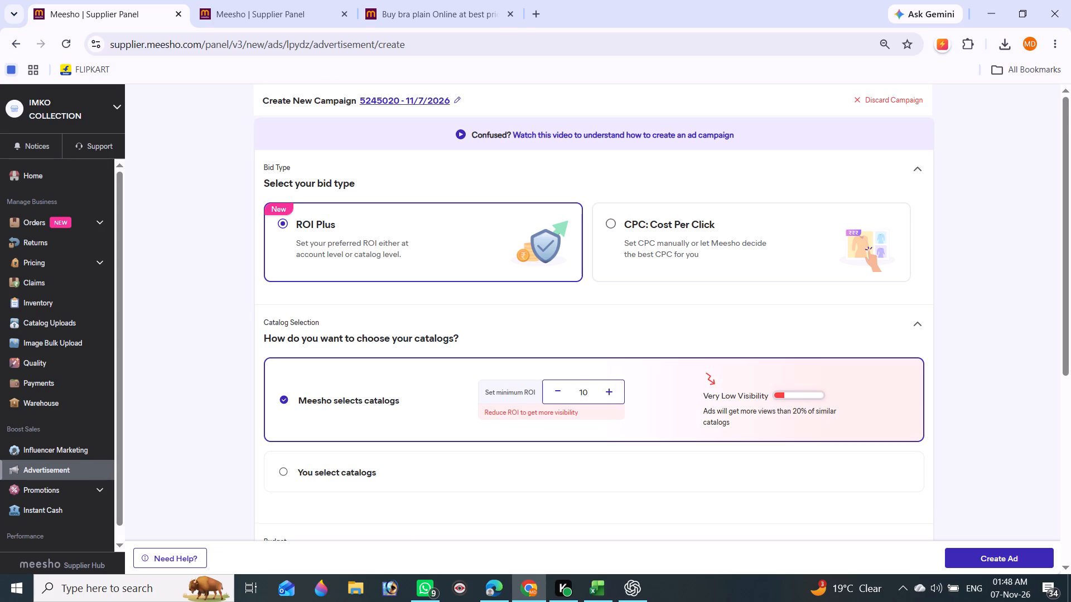
Create the ad with the ₹330 daily budget and no end date, and submit the campaign.
scroll(598, 395, down, 3)
scroll(419, 388, down, 4)
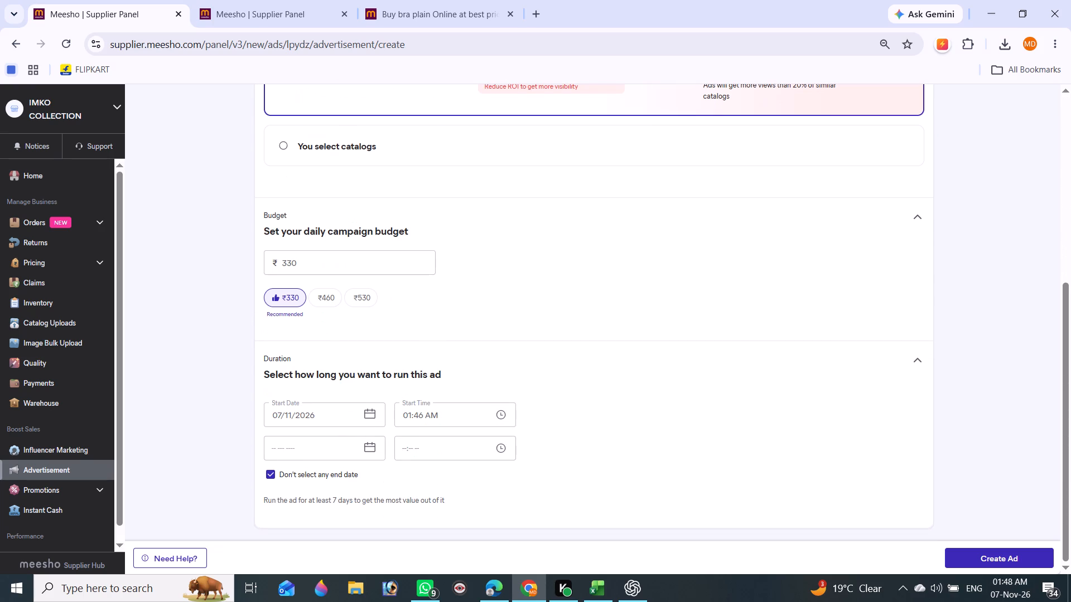
click(1002, 558)
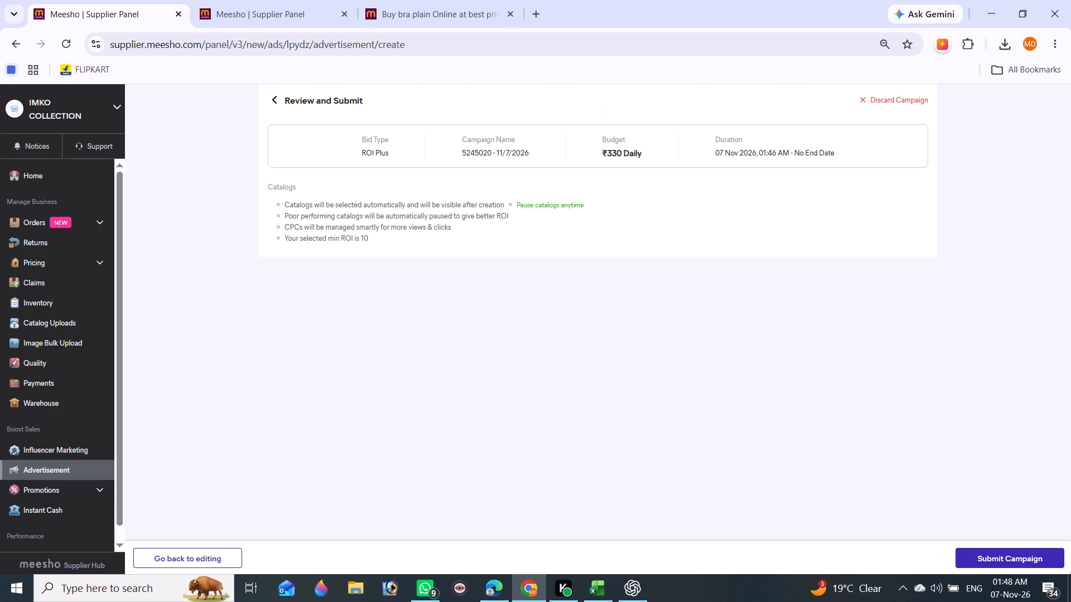
click(998, 556)
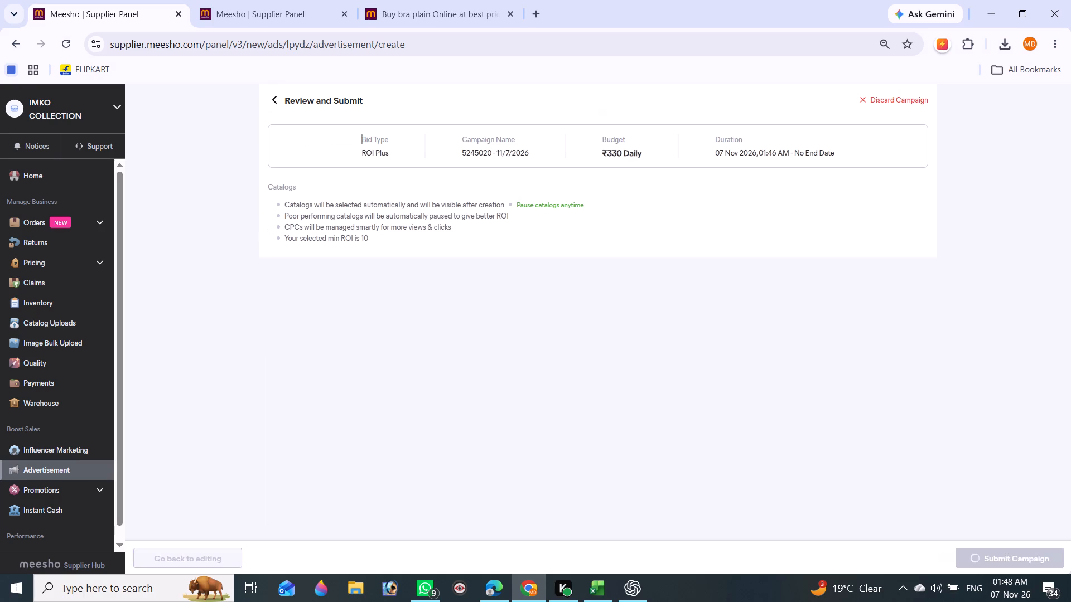
click(524, 388)
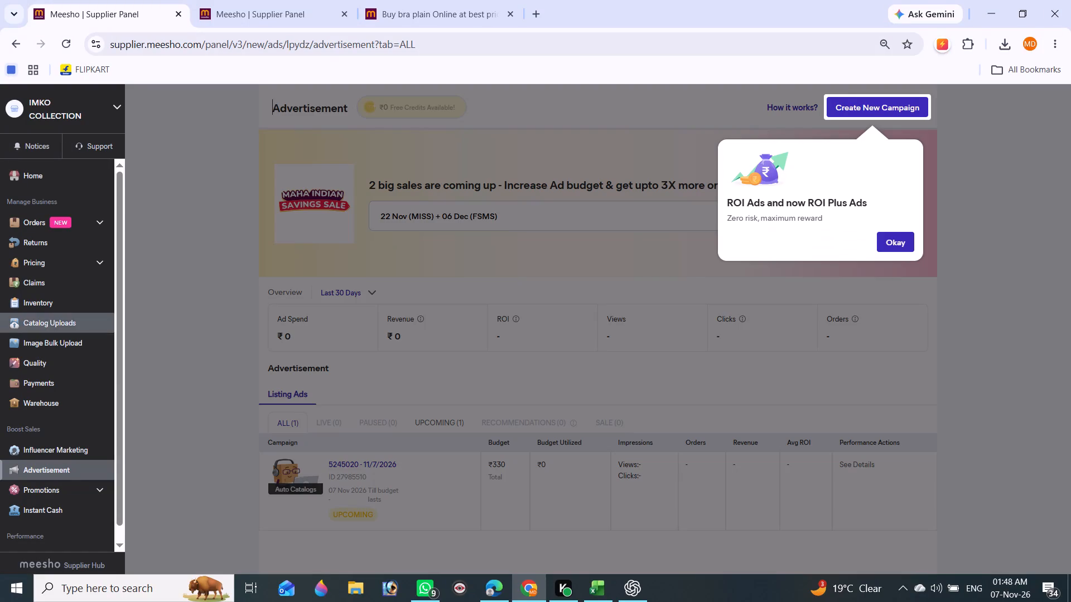
Dismiss the ROI Plus Ads tip, and look through the on-hold orders and the inventory.
click(899, 244)
click(11, 214)
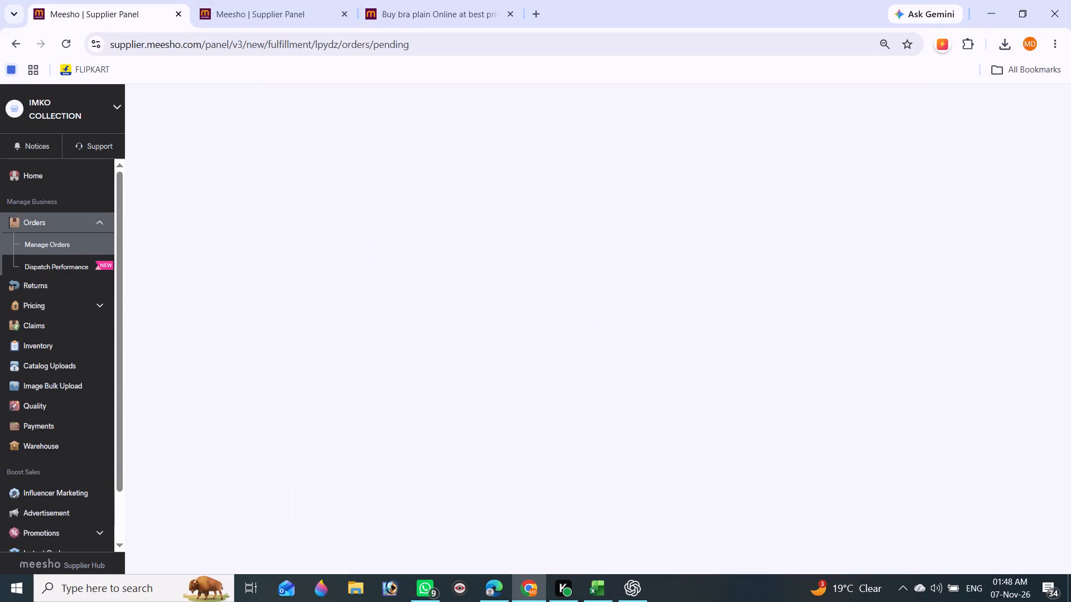
click(271, 350)
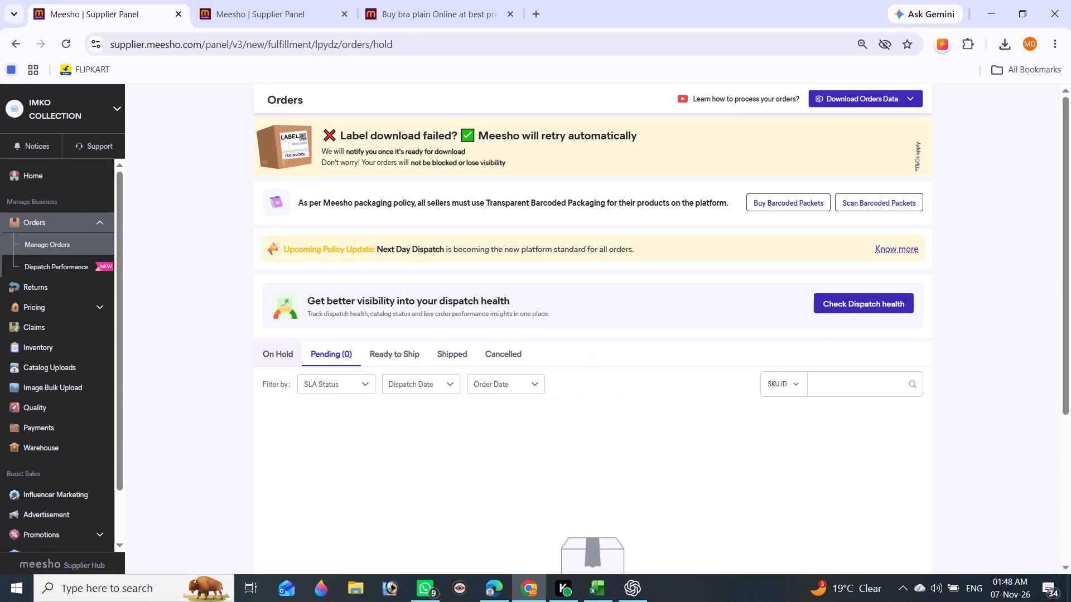
click(40, 346)
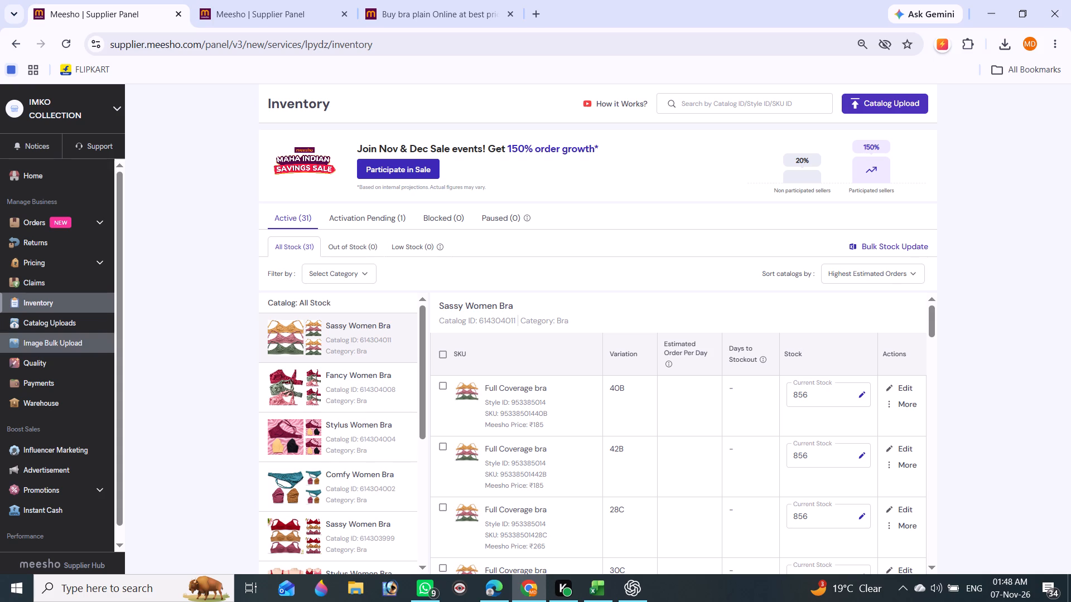
Open Influencer Marketing and read the influencer promotion overview.
click(32, 450)
scroll(306, 408, down, 2)
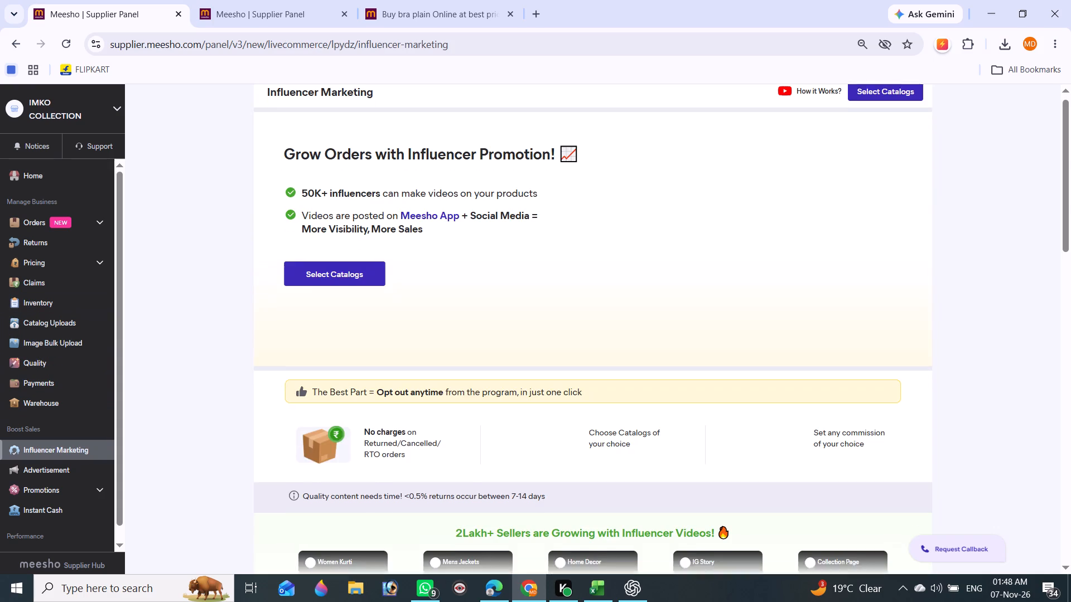
scroll(327, 412, down, 4)
scroll(481, 397, up, 3)
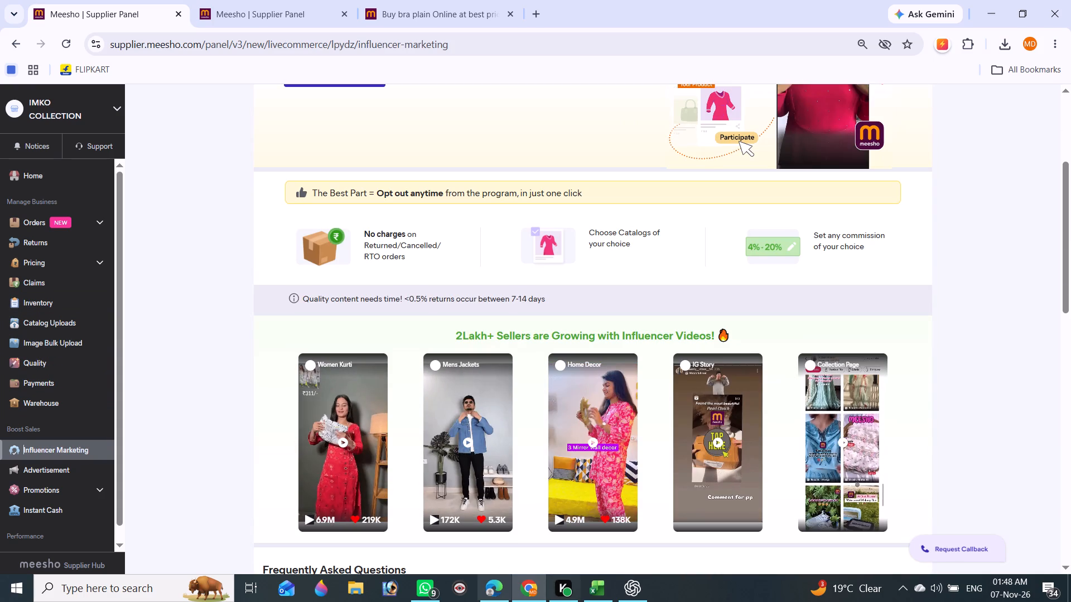
Search the computer for "cal" and return to the Influencer Marketing page.
click(147, 588)
text(cal)
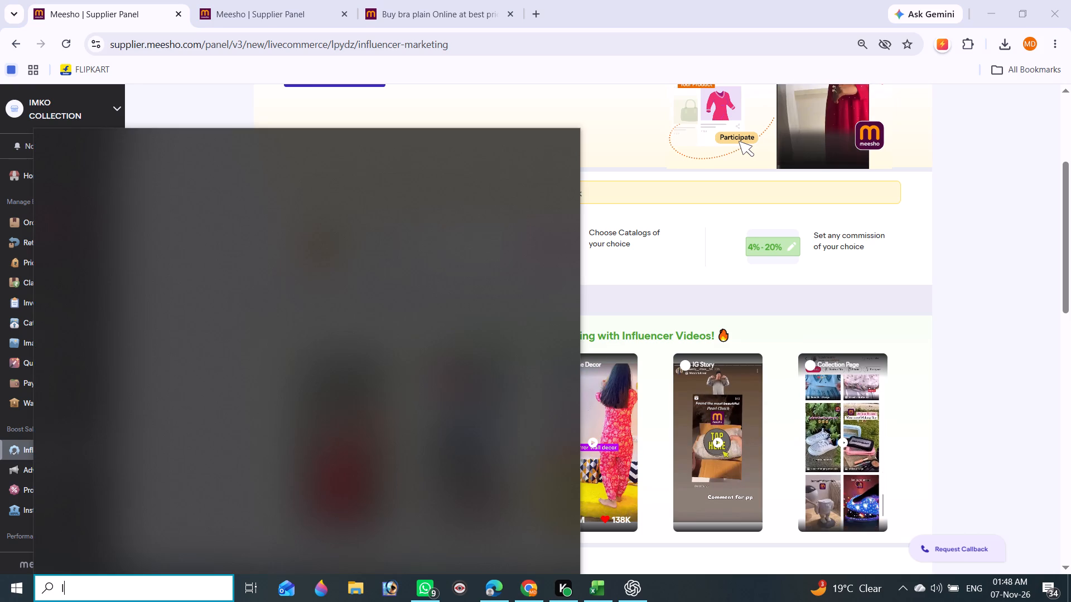
key(BackSpace)
text(cal)
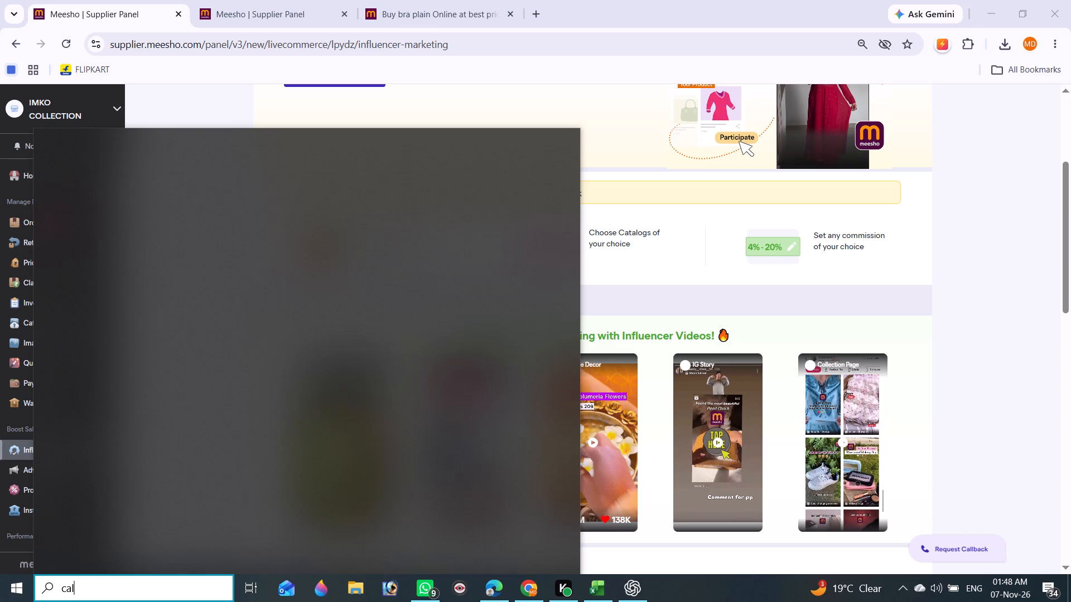
click(1022, 434)
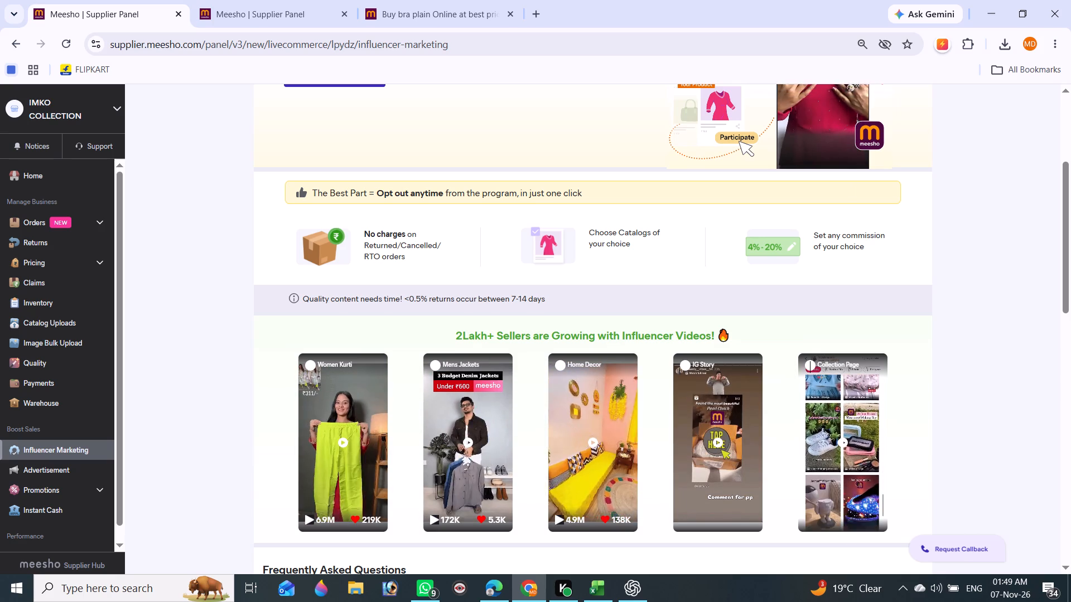
Look over the rest of the influencer programme page and open its catalog selection.
scroll(962, 50, down, 4)
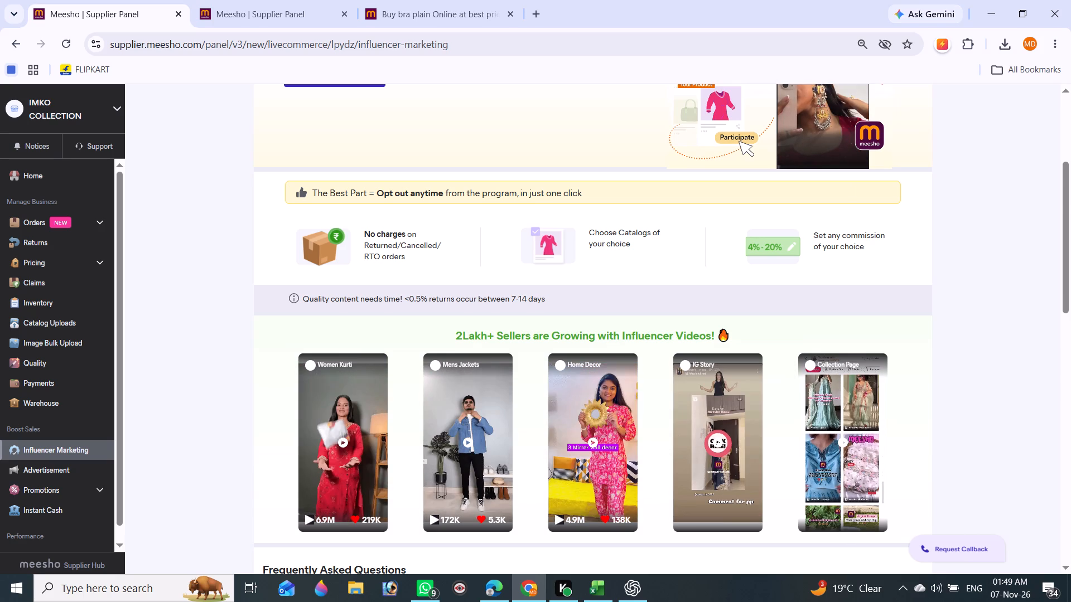
scroll(567, 593, down, 4)
scroll(441, 439, up, 8)
scroll(667, 284, up, 1)
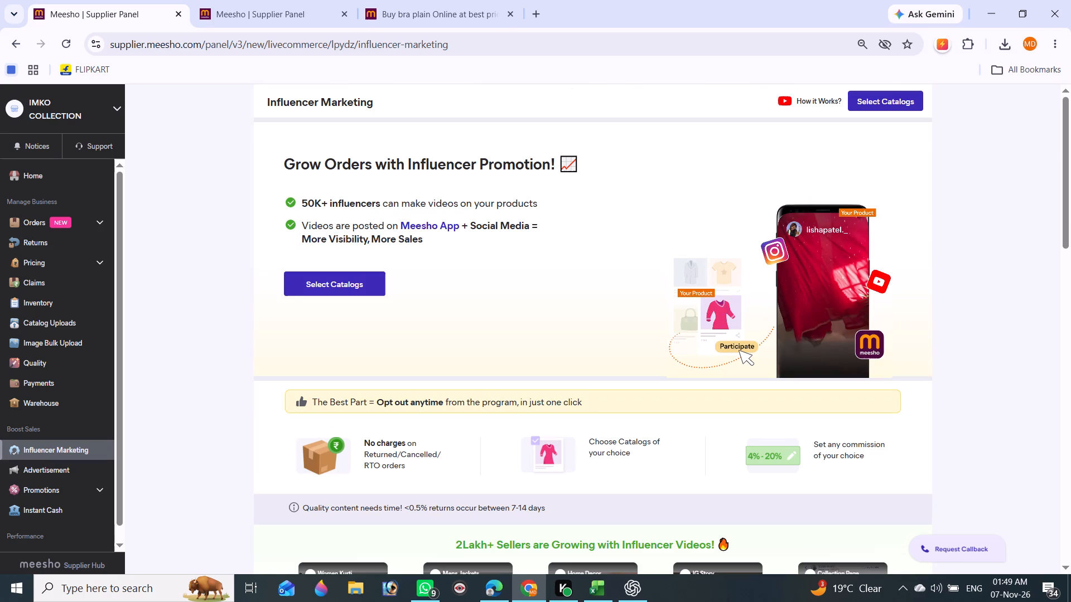
click(876, 100)
click(871, 101)
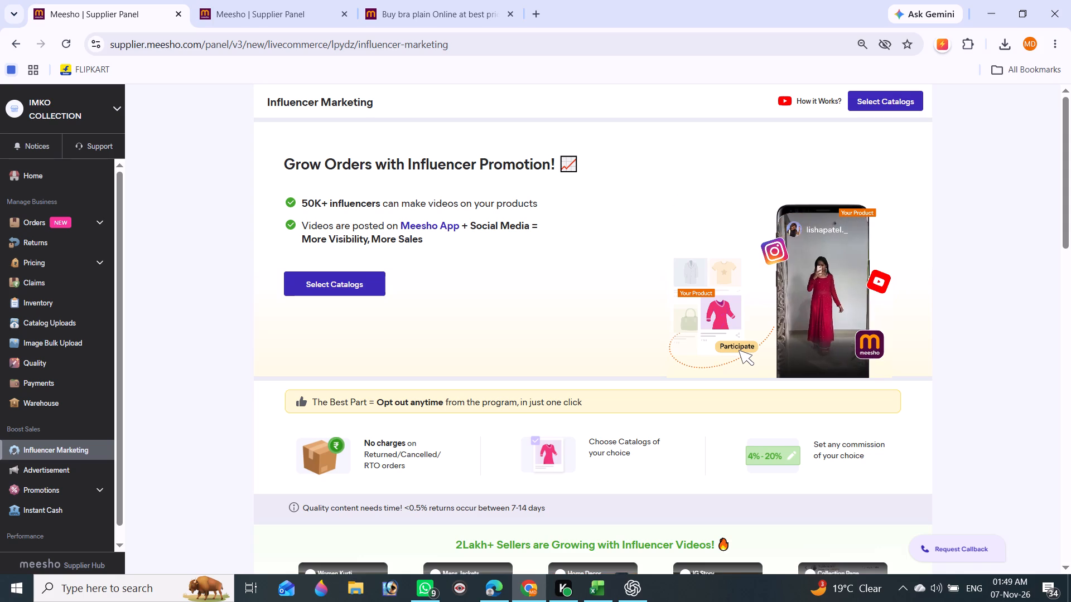
click(675, 238)
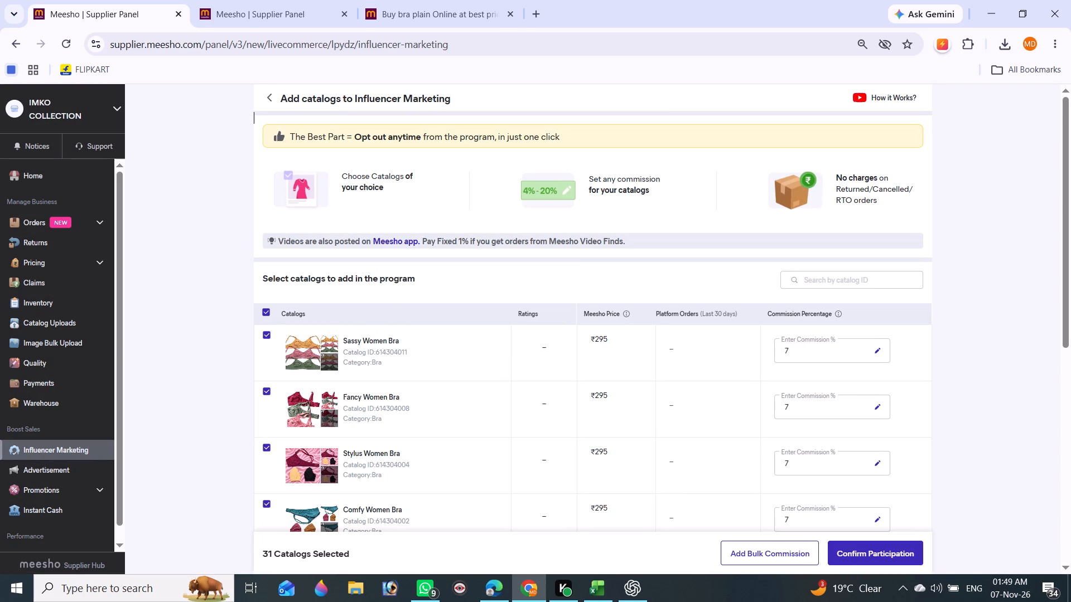
Examine the preselected catalogs with their Meesho prices and commission percentages.
scroll(599, 428, down, 9)
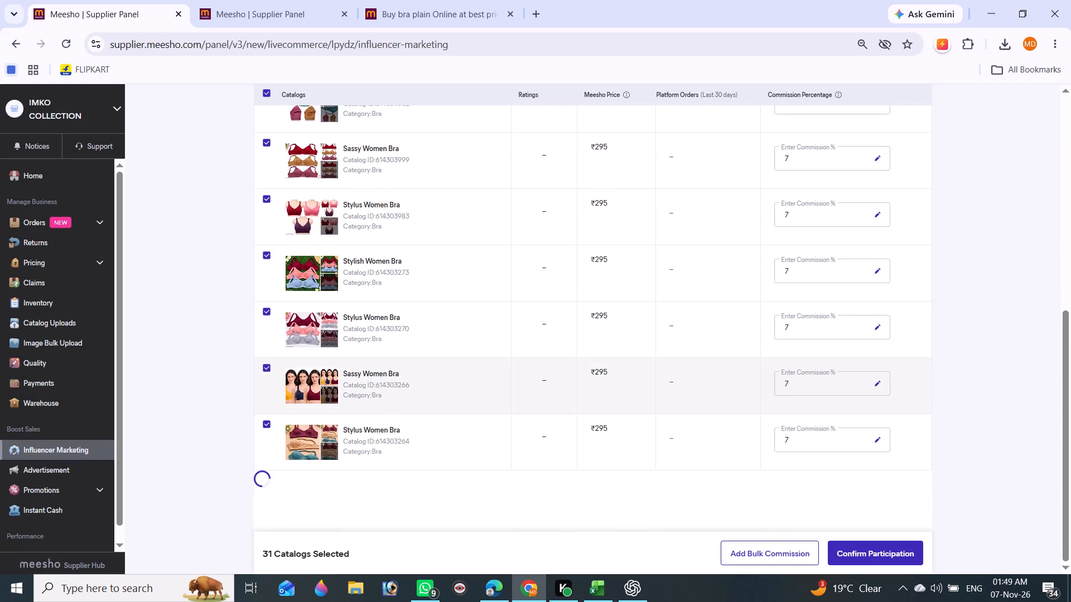
scroll(598, 433, down, 8)
scroll(595, 438, up, 1)
scroll(595, 438, down, 7)
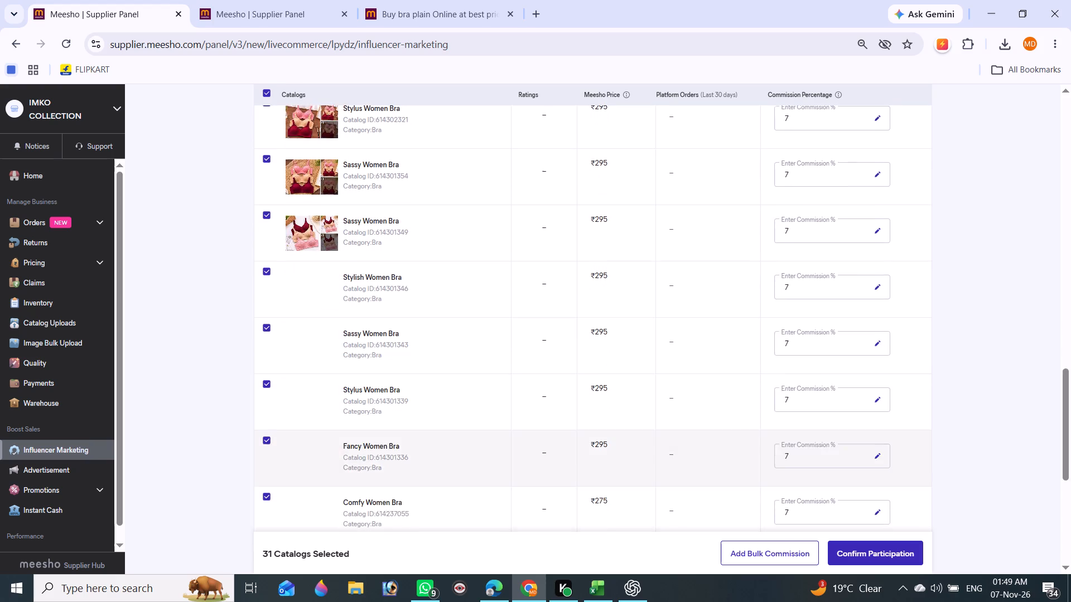
scroll(734, 435, down, 12)
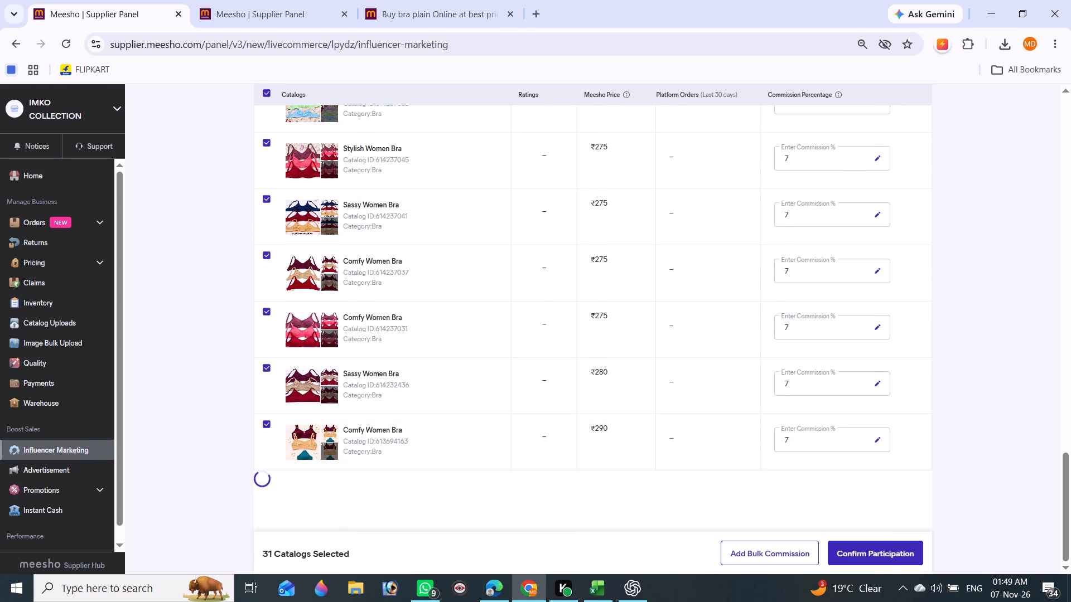
scroll(852, 470, down, 2)
scroll(768, 448, up, 1)
scroll(761, 447, down, 1)
scroll(756, 446, up, 1)
scroll(754, 445, down, 1)
scroll(494, 418, down, 5)
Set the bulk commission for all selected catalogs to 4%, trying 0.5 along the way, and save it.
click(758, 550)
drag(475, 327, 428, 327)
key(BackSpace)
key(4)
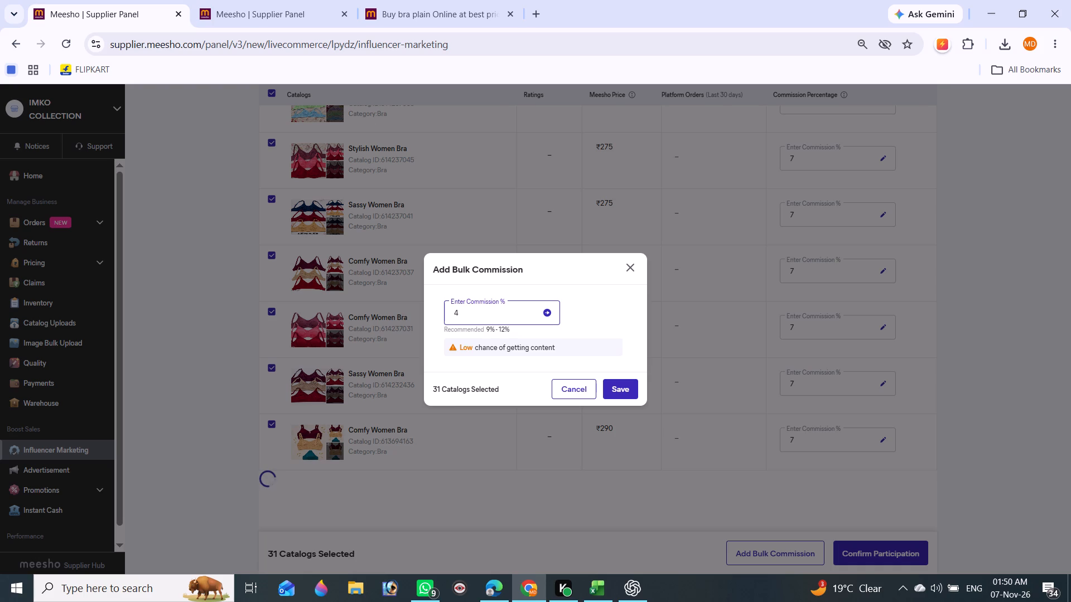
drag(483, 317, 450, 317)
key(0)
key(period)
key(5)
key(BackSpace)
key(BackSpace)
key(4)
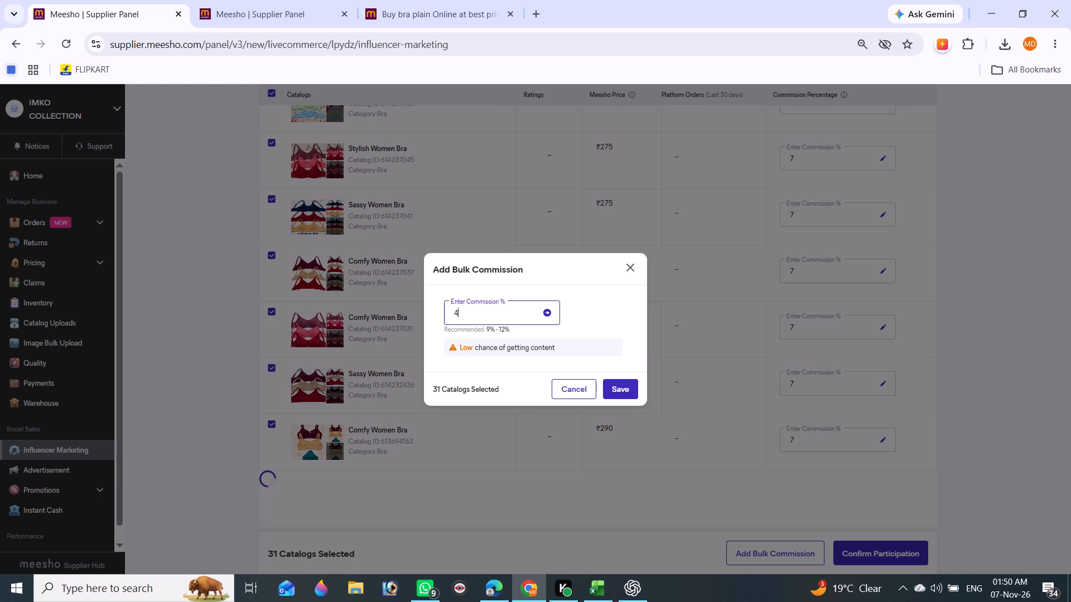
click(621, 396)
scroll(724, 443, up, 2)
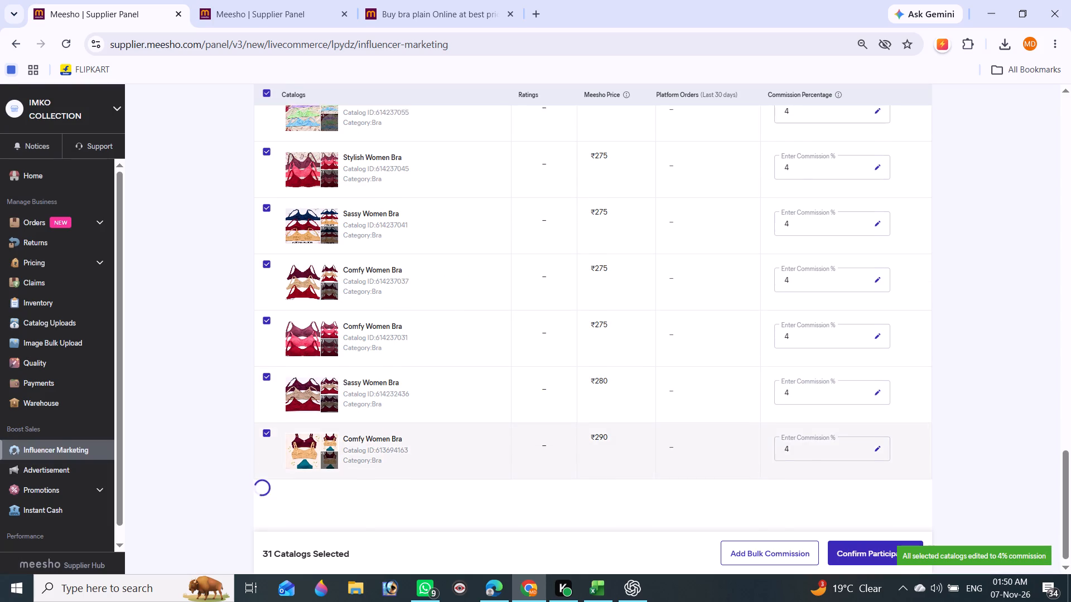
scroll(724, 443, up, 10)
Open the Advertisement page to check the status of the new campaign.
click(46, 448)
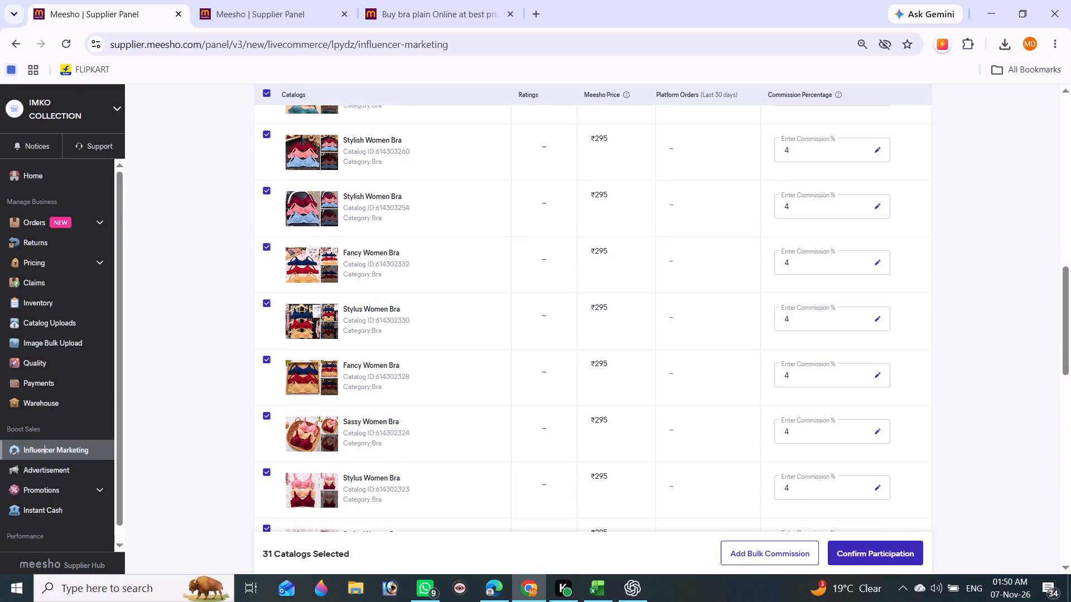
click(50, 463)
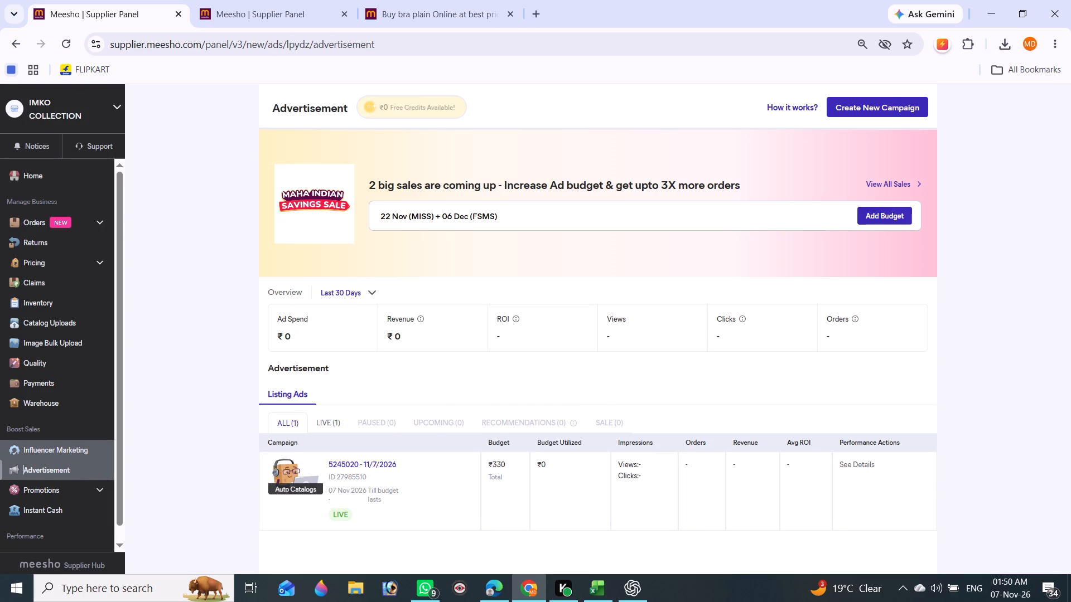
Return to Influencer Marketing and open the catalog selection for the programme.
click(48, 449)
scroll(325, 371, down, 3)
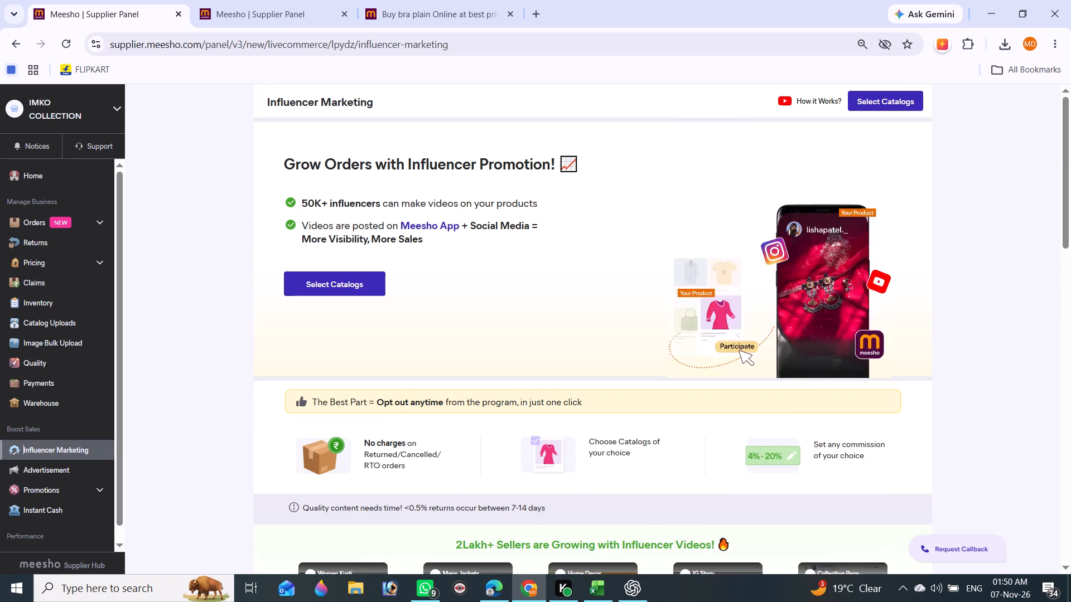
scroll(427, 310, up, 4)
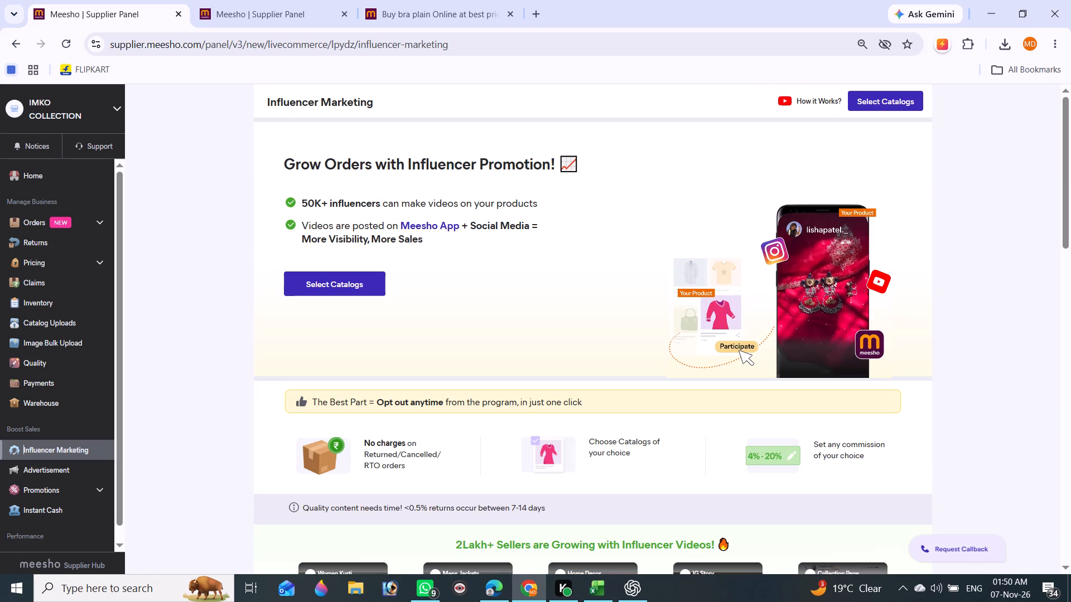
click(351, 280)
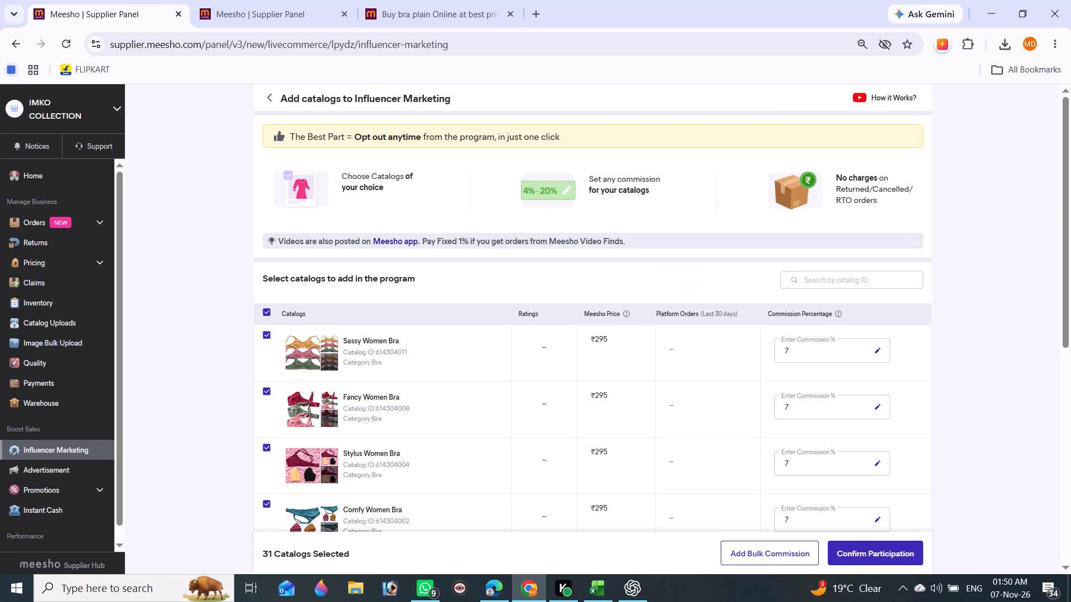
Set and save a bulk commission of 4% for all the selected catalogs.
scroll(361, 282, down, 4)
scroll(532, 332, up, 1)
scroll(529, 336, down, 1)
scroll(528, 338, up, 1)
scroll(523, 354, down, 1)
scroll(515, 381, up, 3)
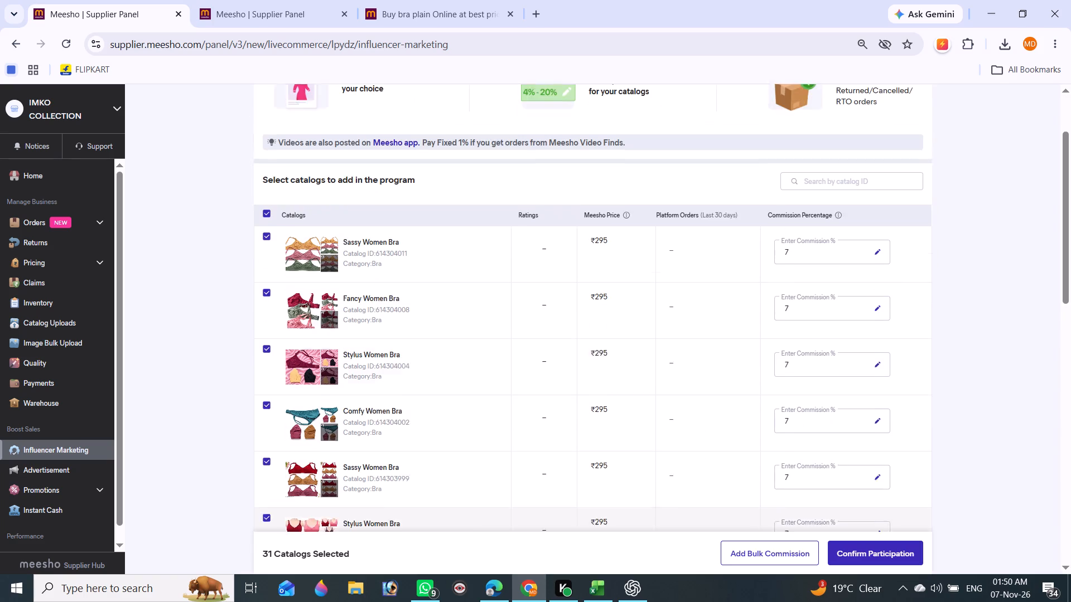
scroll(515, 381, down, 1)
scroll(515, 382, up, 1)
scroll(515, 383, down, 1)
click(793, 546)
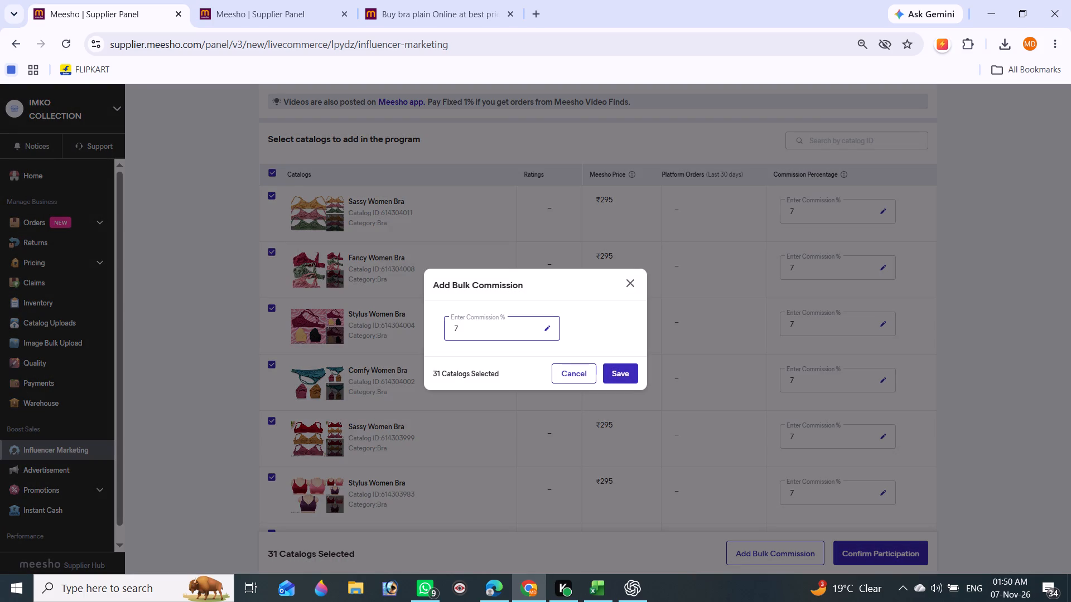
drag(464, 324, 439, 325)
key(4)
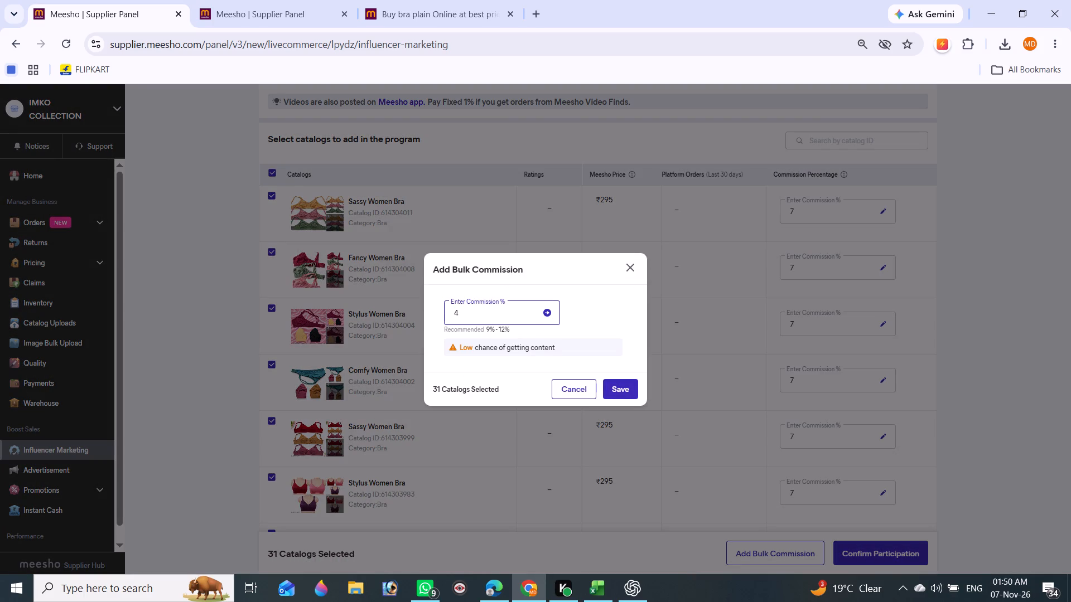
click(615, 388)
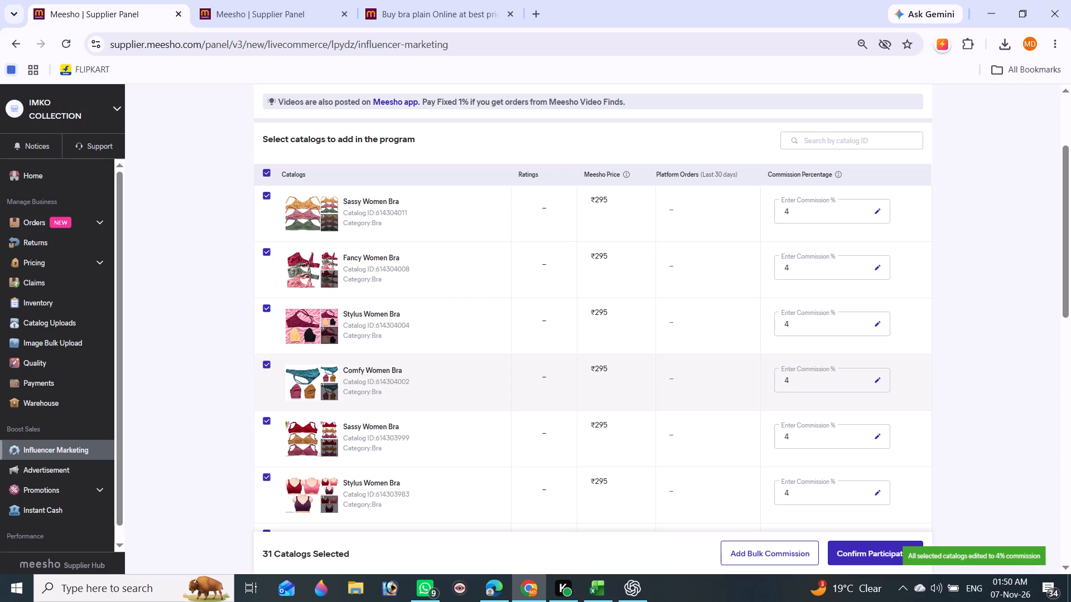
Check the commission percentages down the whole list of selected catalogs.
scroll(672, 368, down, 12)
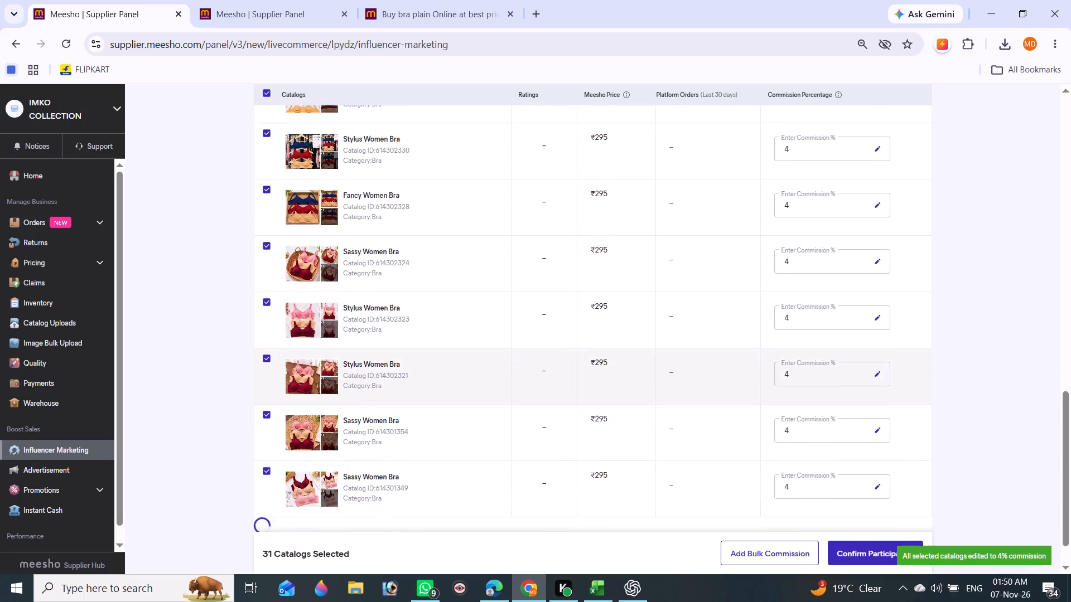
scroll(507, 415, up, 1)
scroll(505, 417, down, 6)
scroll(441, 425, down, 1)
scroll(441, 425, up, 1)
scroll(441, 425, down, 1)
scroll(441, 425, up, 1)
scroll(441, 425, down, 9)
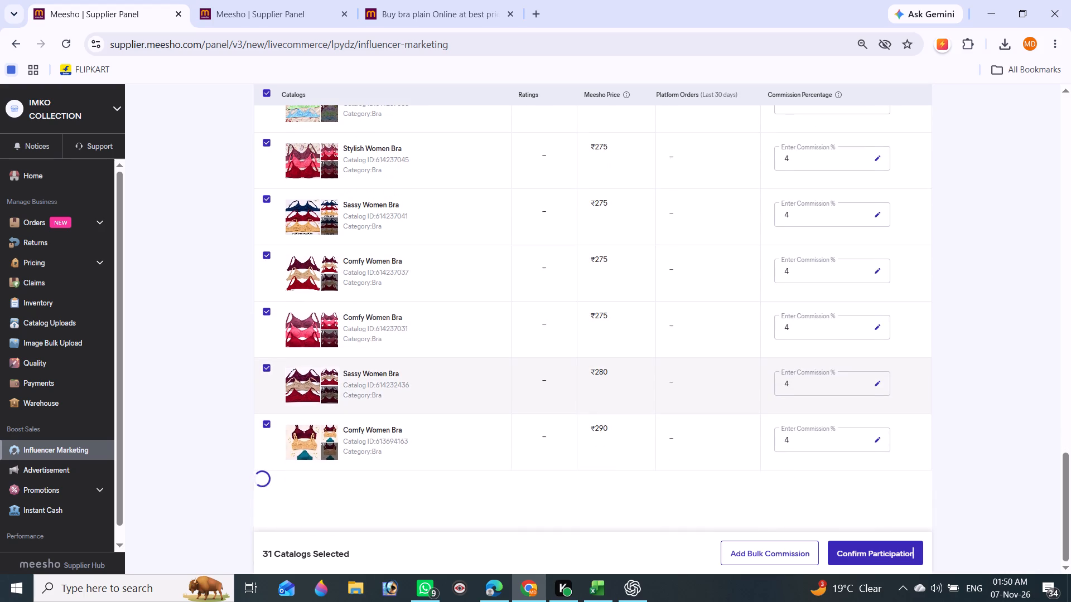
scroll(444, 414, up, 13)
scroll(444, 413, down, 1)
scroll(444, 413, up, 3)
Confirm the participation of all selected catalogs in Influencer Marketing.
click(916, 552)
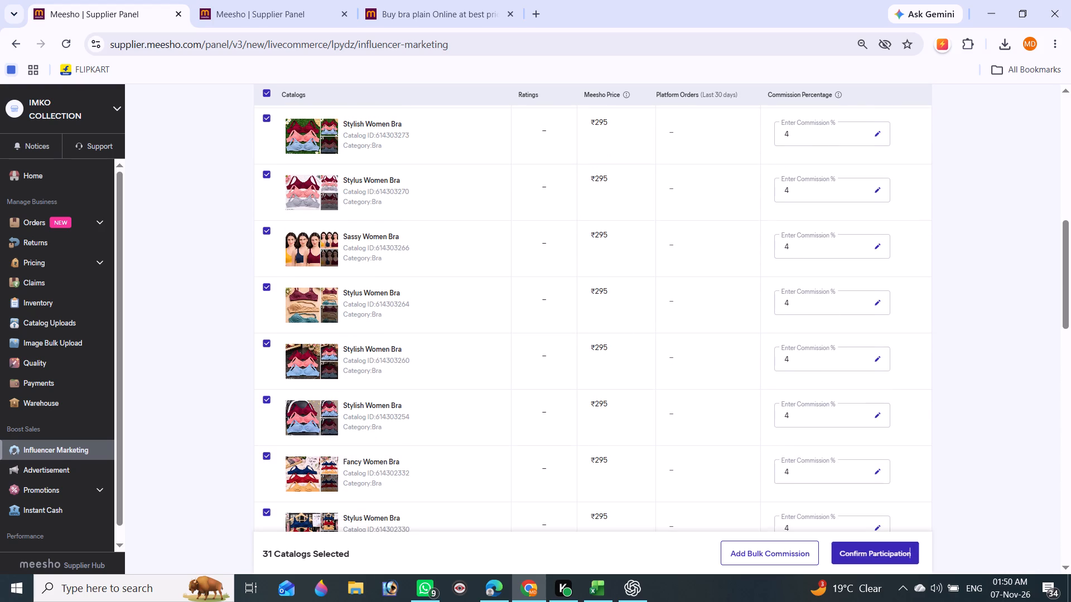
click(592, 434)
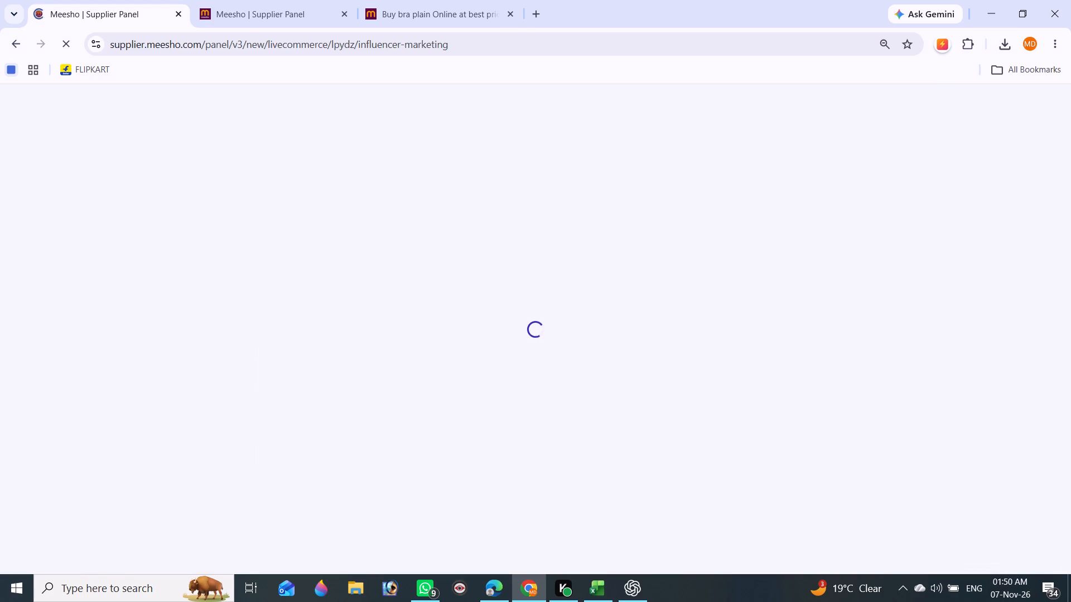
scroll(455, 384, up, 3)
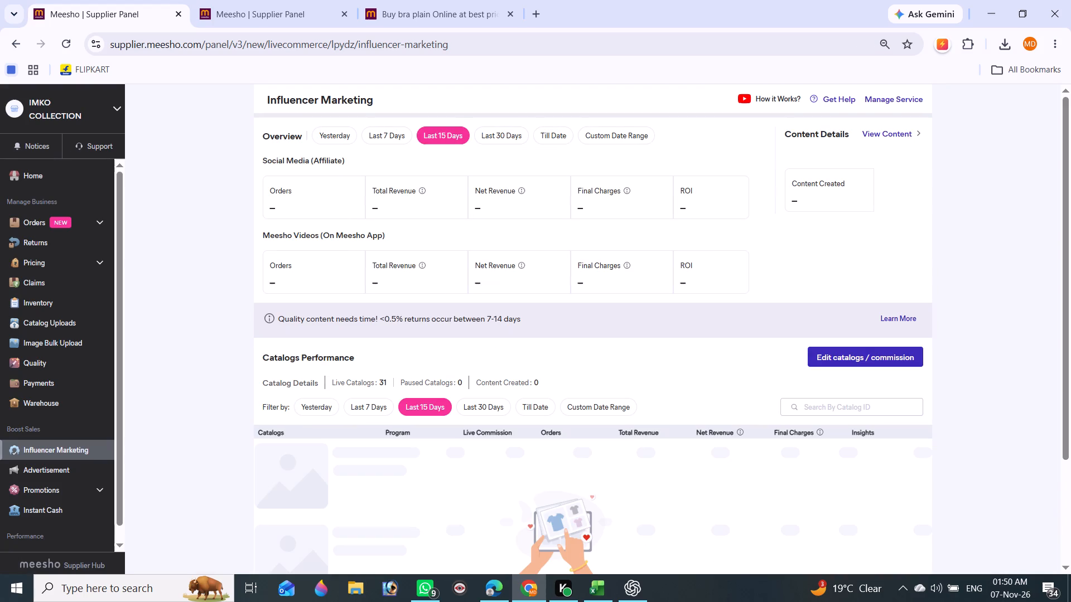
Check the Influencer Marketing performance overview and the Advertisement page's campaign list.
scroll(455, 382, down, 4)
scroll(452, 385, up, 3)
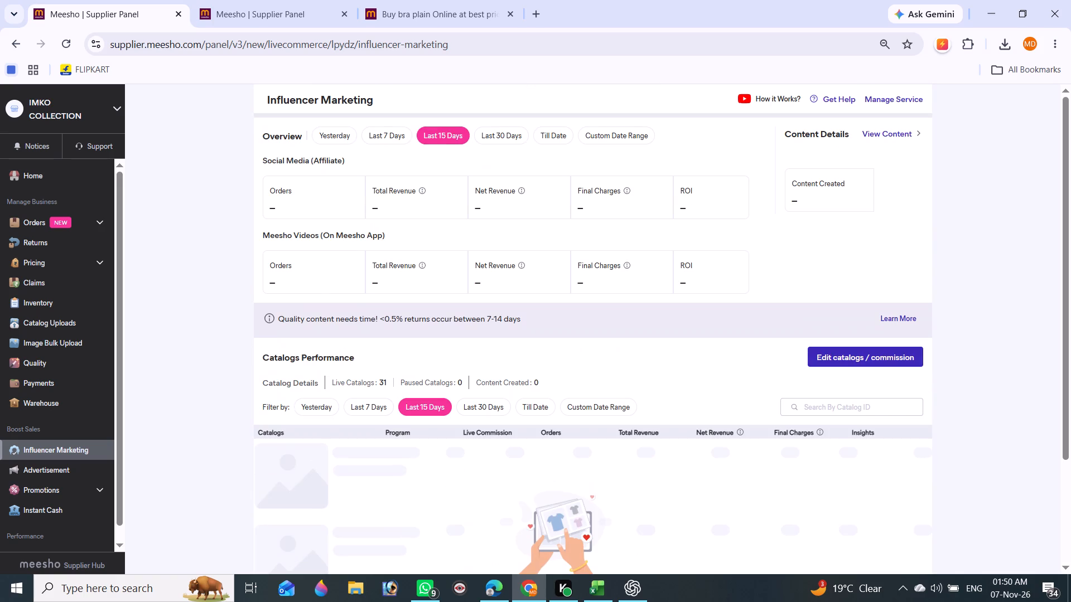
click(54, 468)
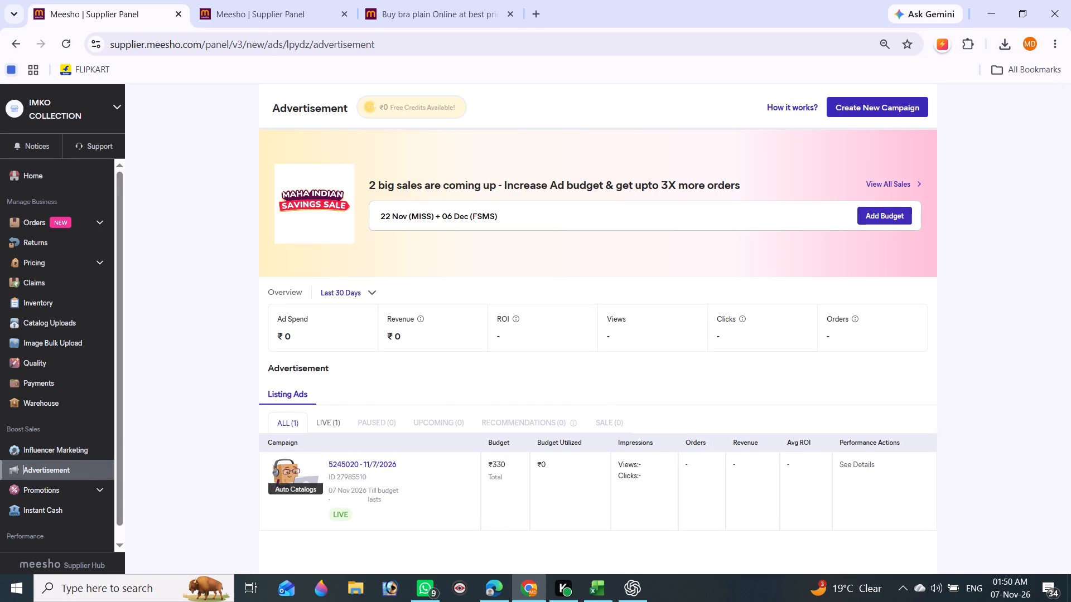
click(56, 456)
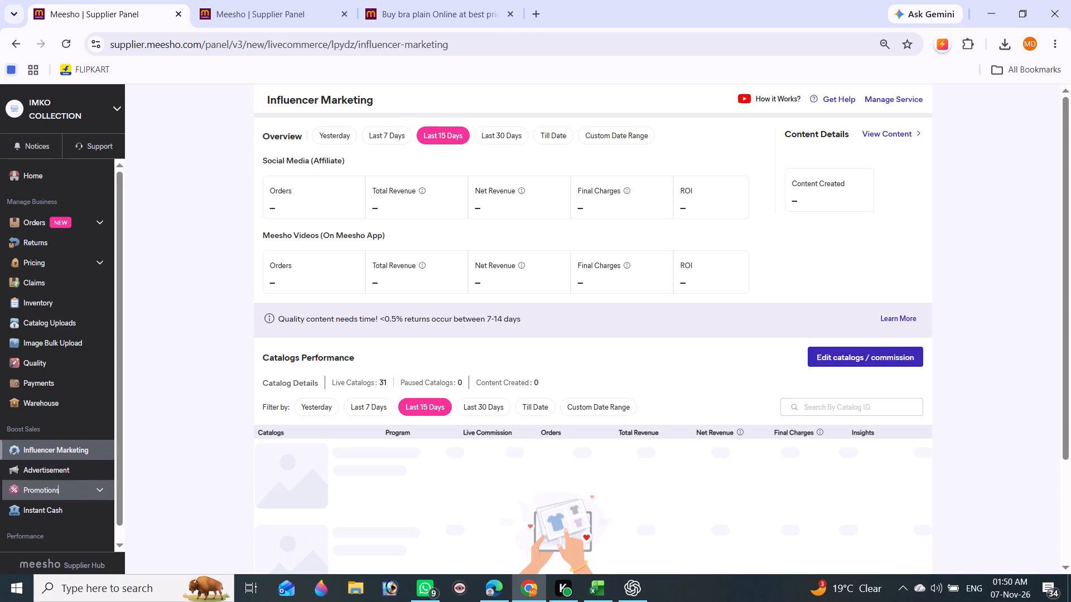
Review the Deals and Flexi Growth Offers in the promotions offer opt-in, dismissing the offers announcement.
click(62, 486)
click(379, 261)
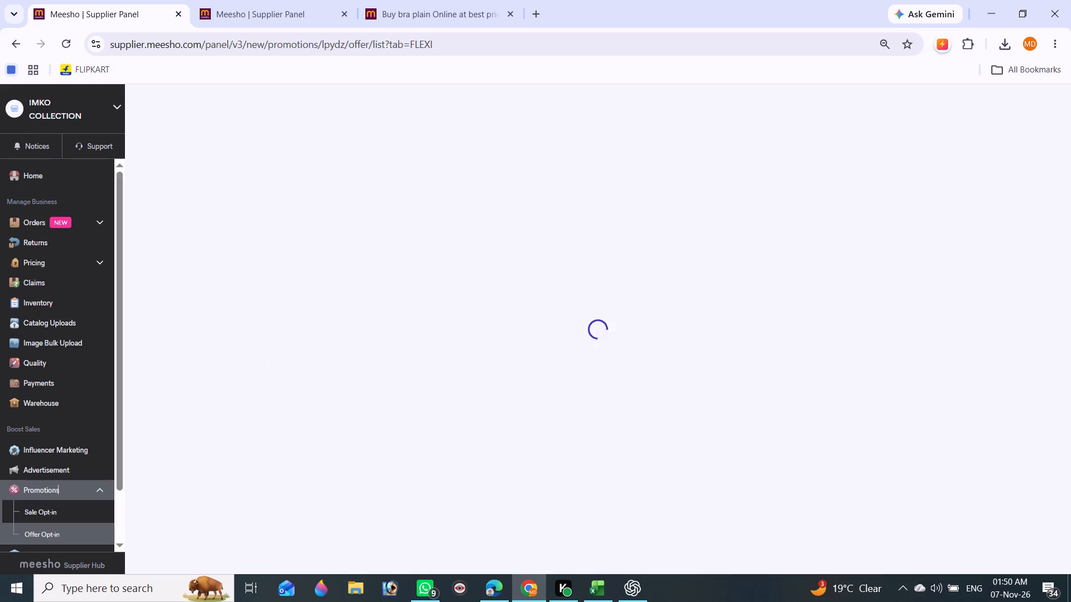
click(493, 419)
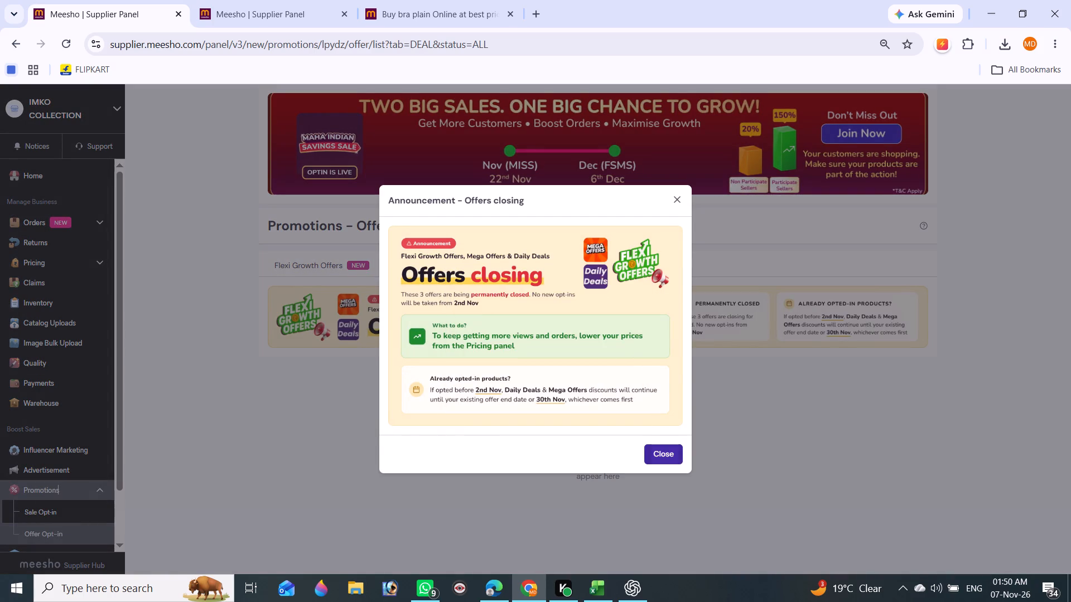
click(674, 454)
click(324, 263)
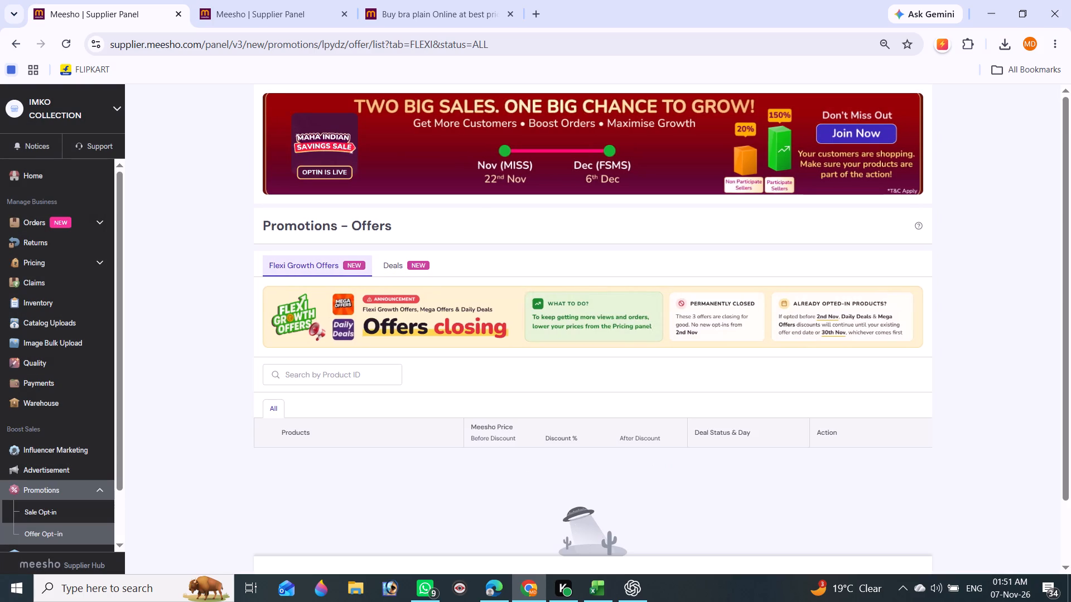
scroll(341, 275, down, 4)
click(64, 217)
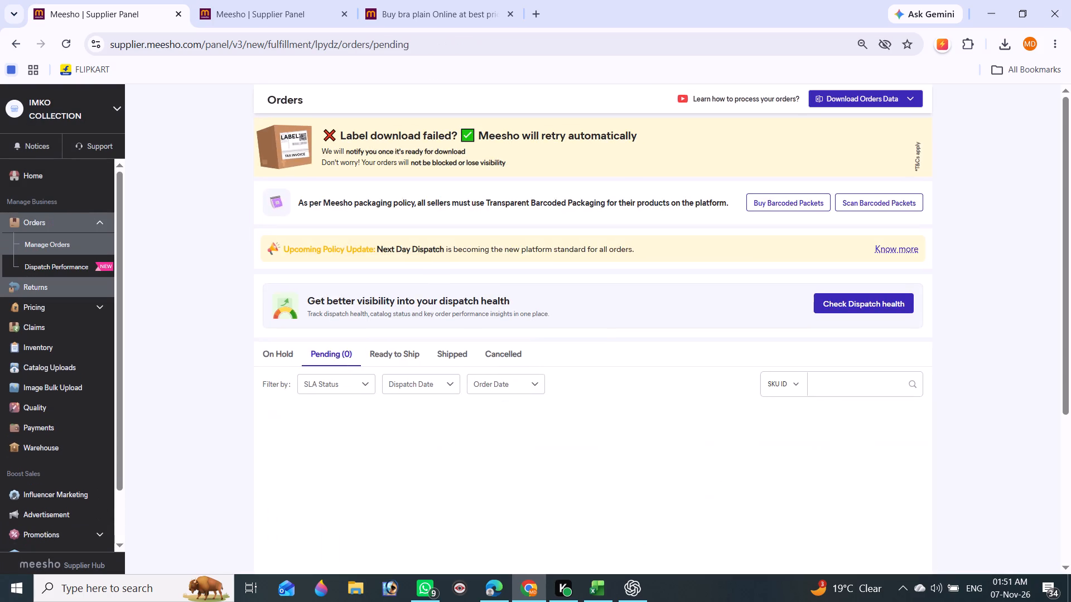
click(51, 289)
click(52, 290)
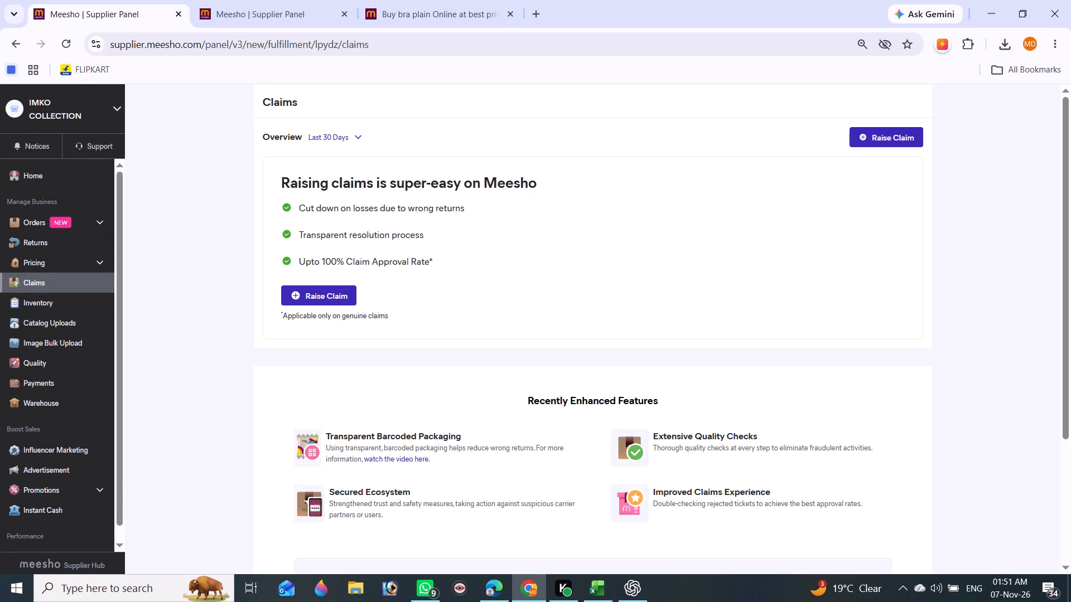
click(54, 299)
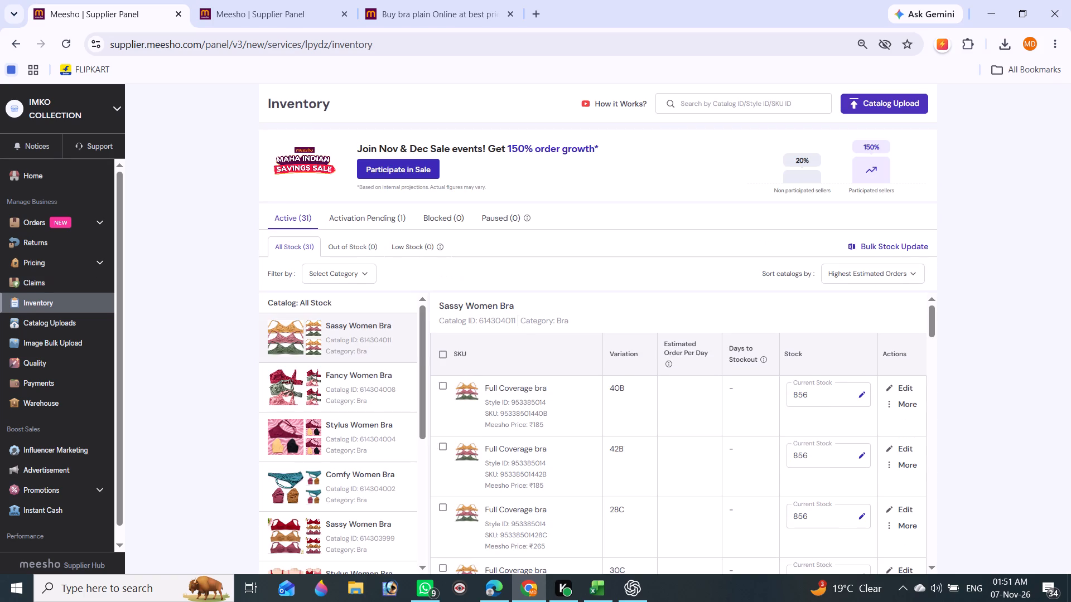
Read the full support reply on the Next Day Dispatch (NDD) ticket and check the supplier notices.
click(111, 144)
scroll(566, 317, down, 2)
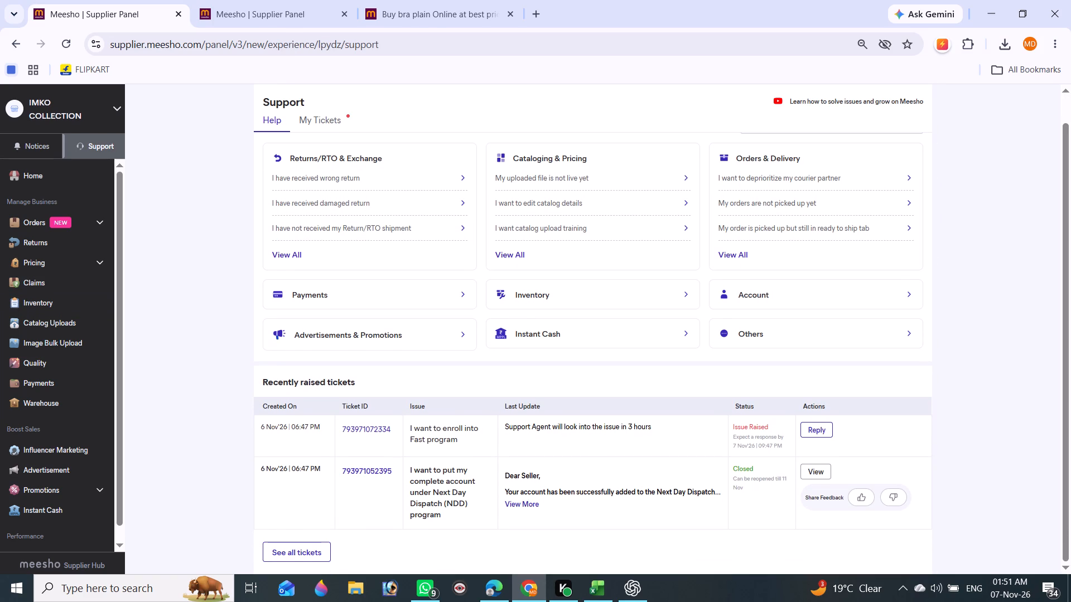
click(539, 506)
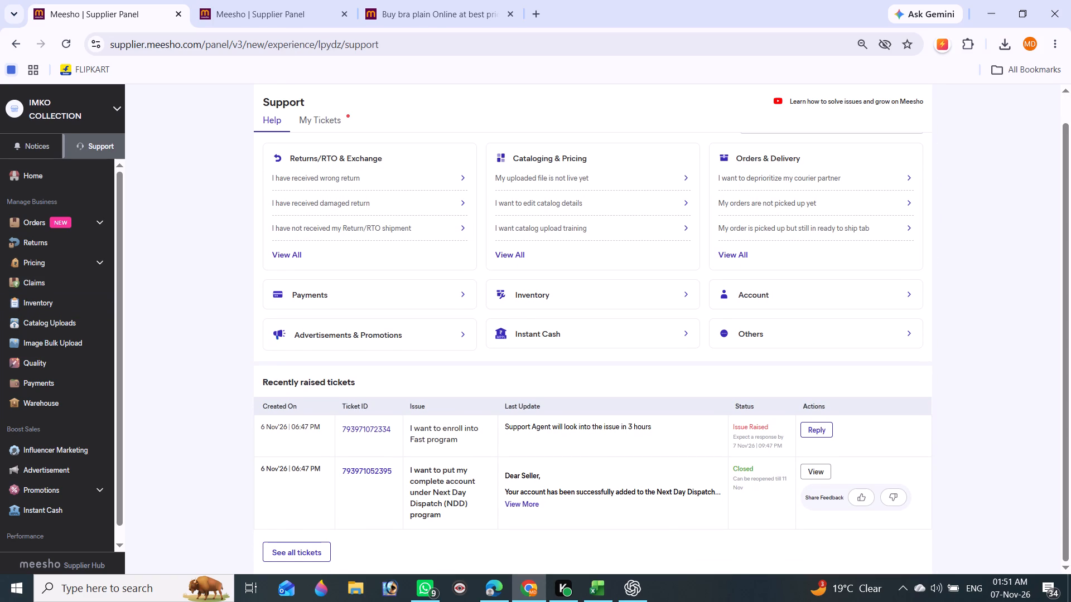
click(523, 506)
scroll(530, 470, down, 1)
scroll(530, 470, up, 1)
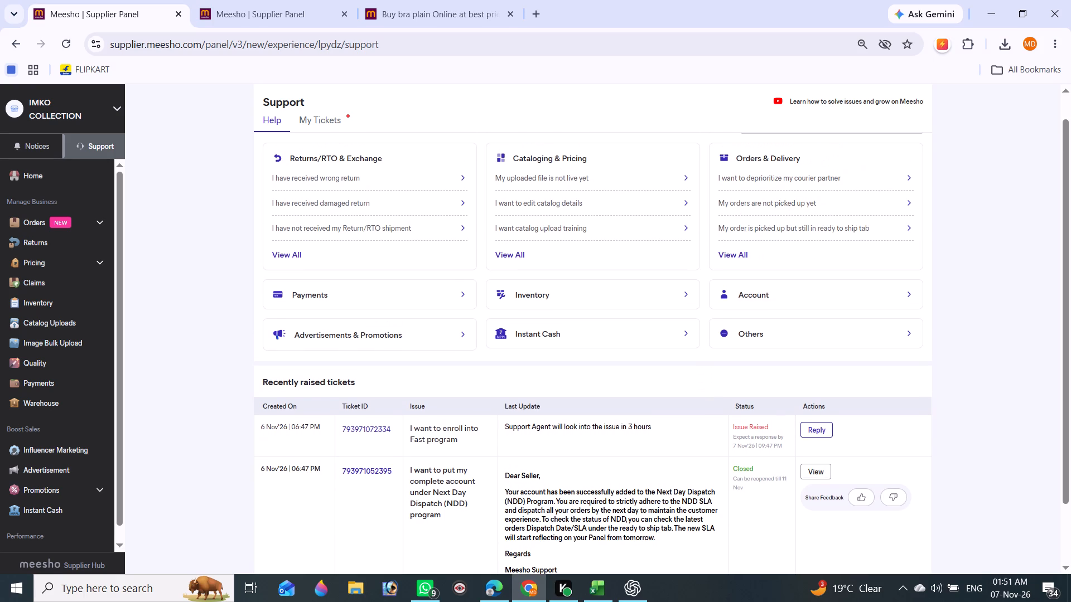
scroll(531, 470, down, 3)
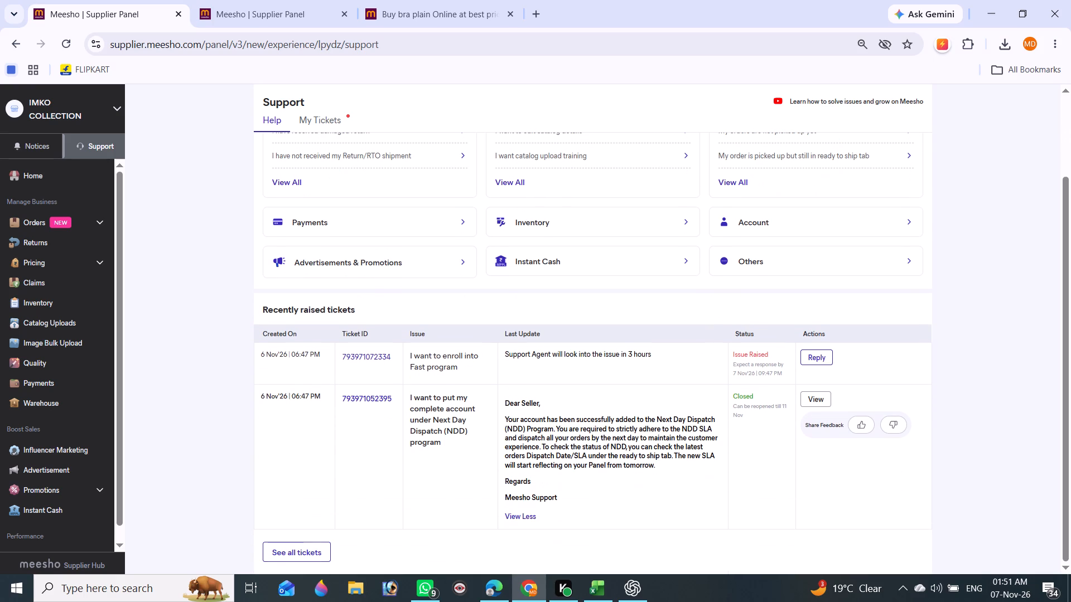
click(45, 145)
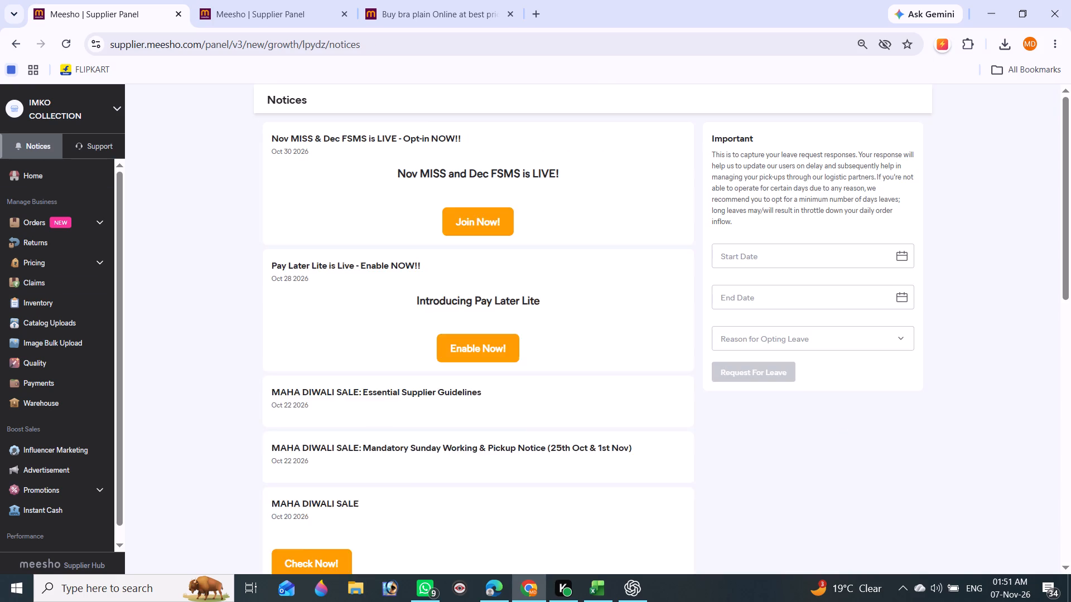
click(96, 150)
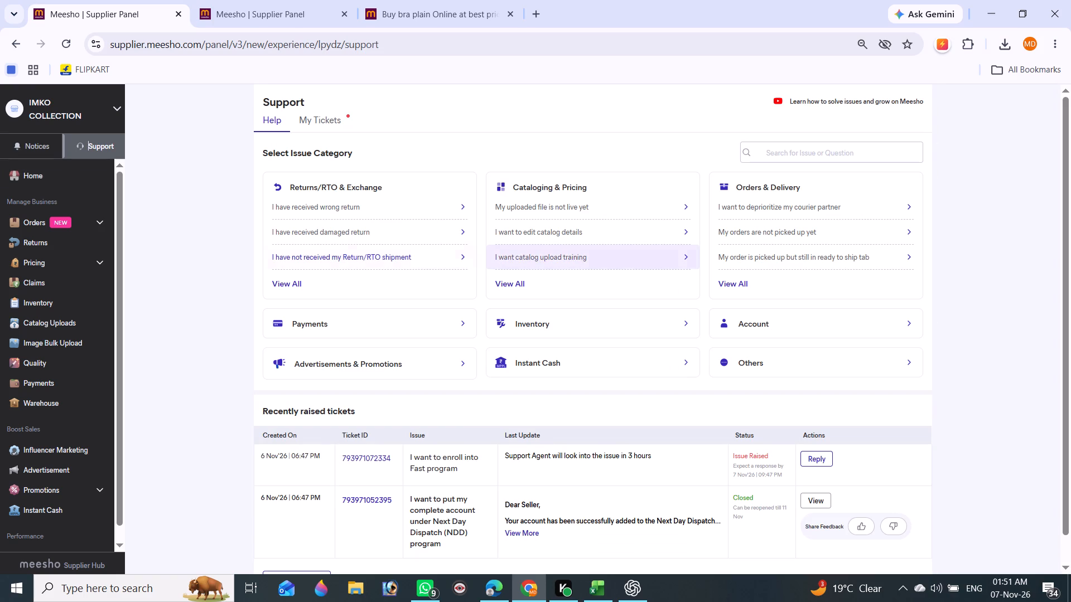
Check the pending and on-hold orders and the Return/RTO orders overview.
click(49, 217)
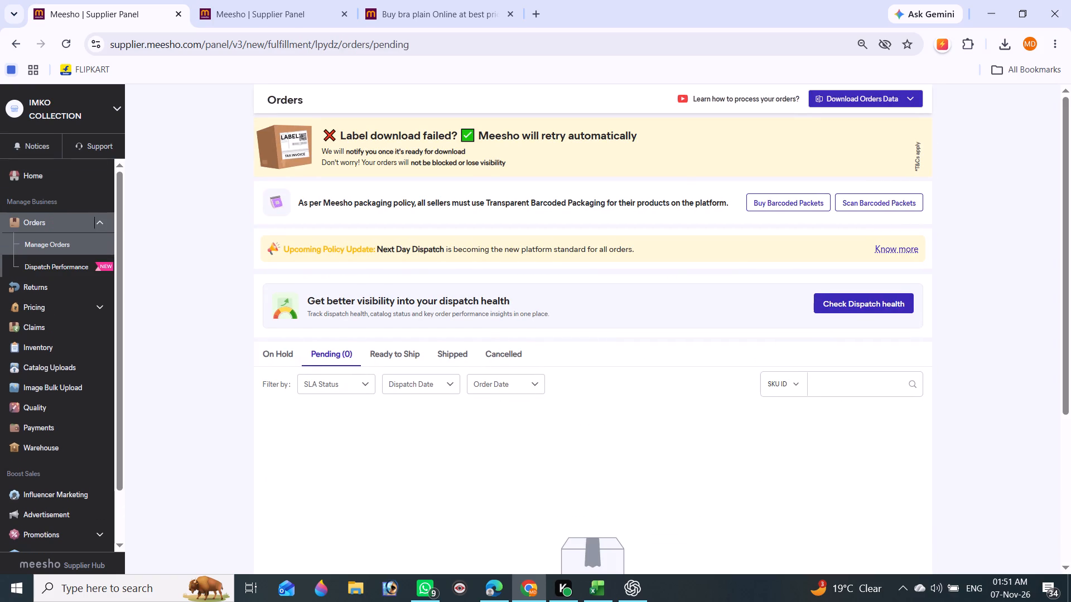
click(297, 342)
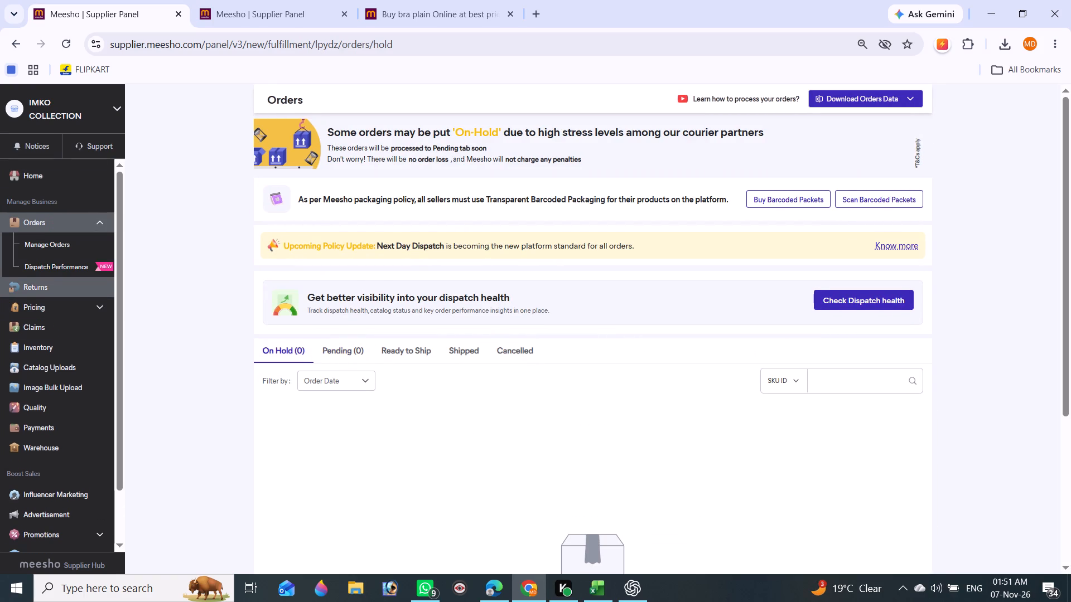
click(75, 292)
scroll(450, 344, down, 4)
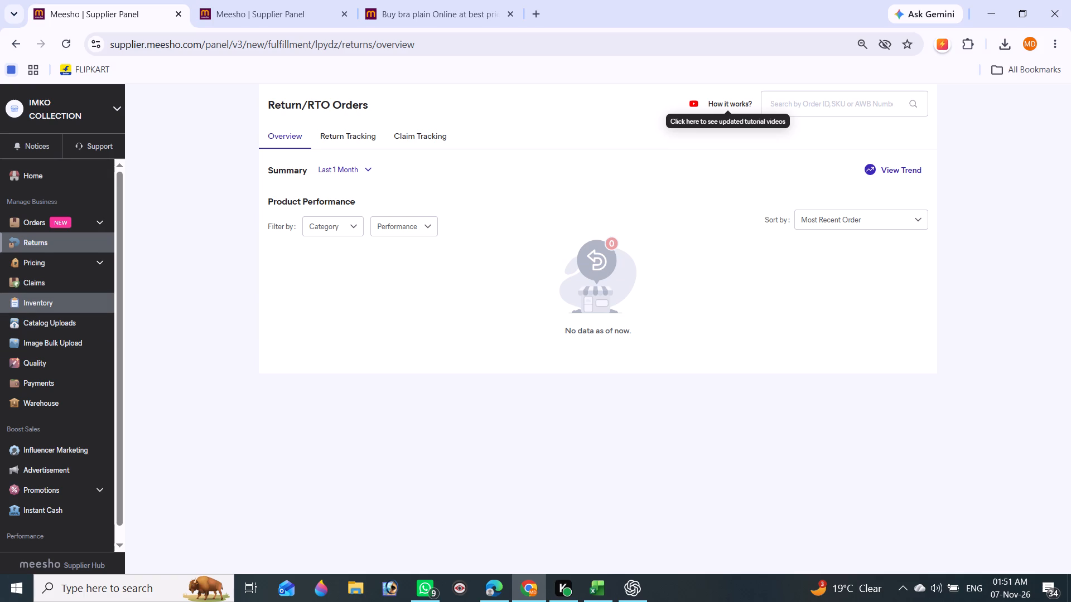
Open the inventory list of active catalogs.
click(72, 298)
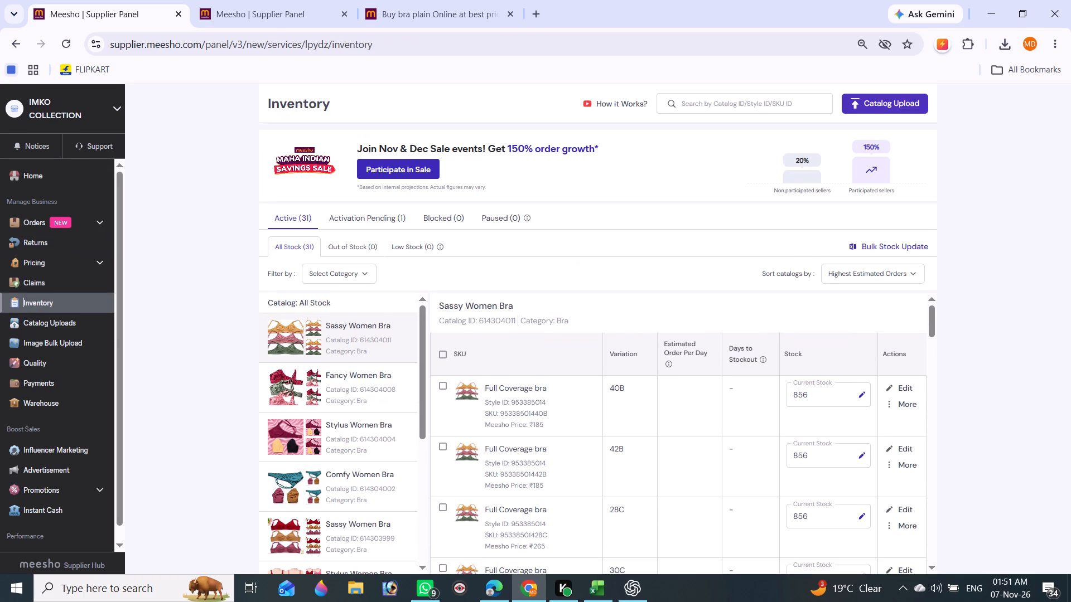